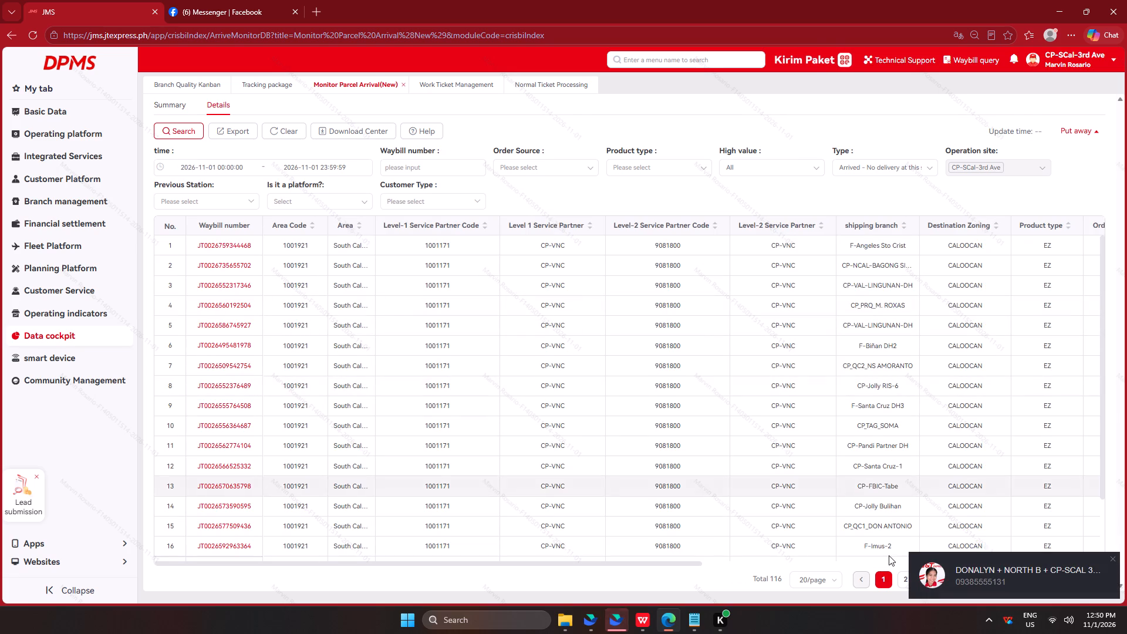
Open the new message in the CP-SCAL 3RD AVE delivery group chat in Lark, and switch back to the JMS page in Edge.
{"action": "left_click", "coordinate": [994, 574]}
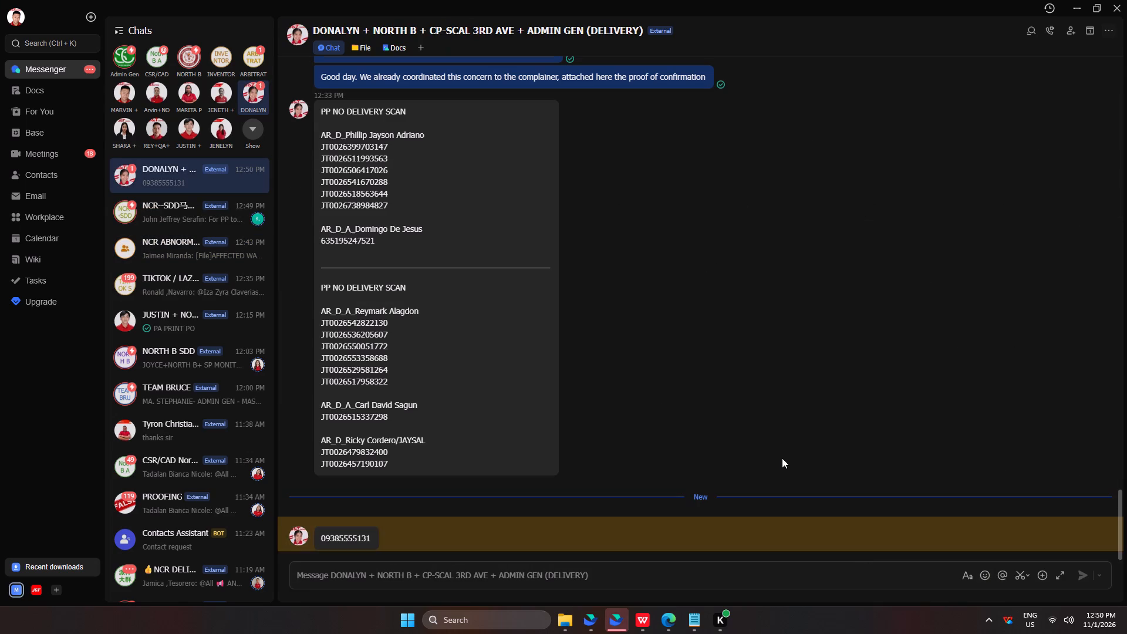
{"action": "key", "text": "alt+Tab"}
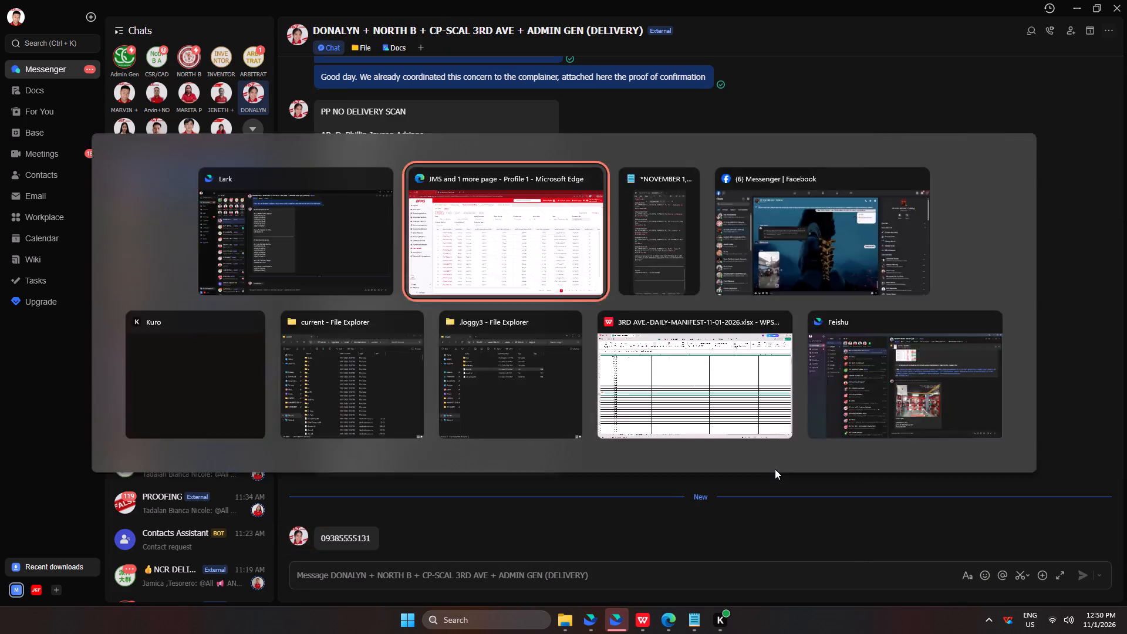
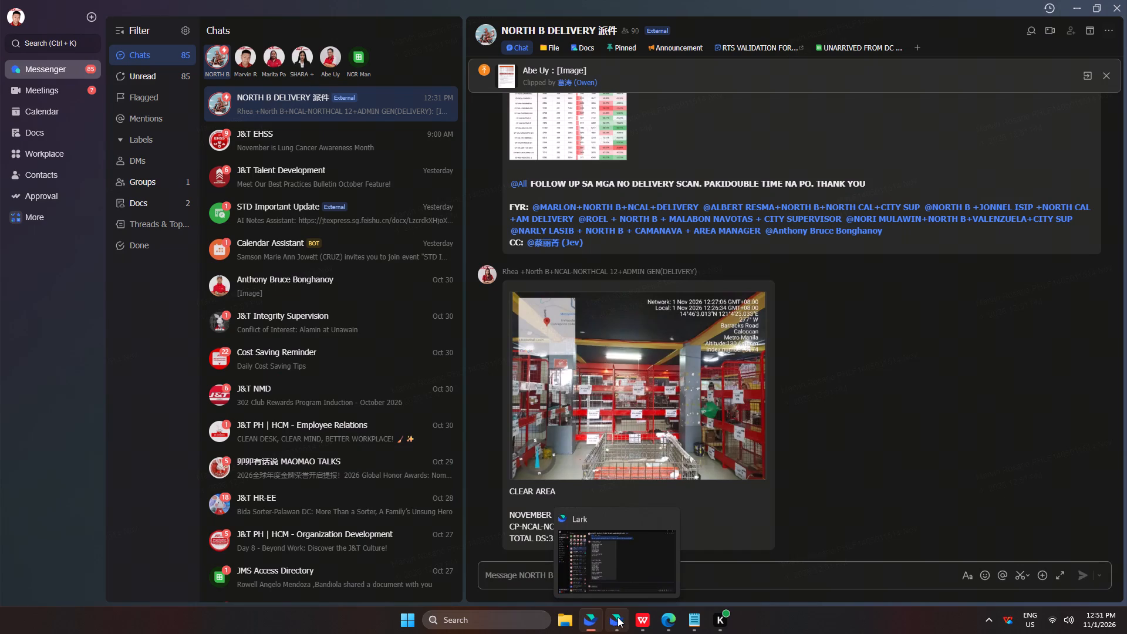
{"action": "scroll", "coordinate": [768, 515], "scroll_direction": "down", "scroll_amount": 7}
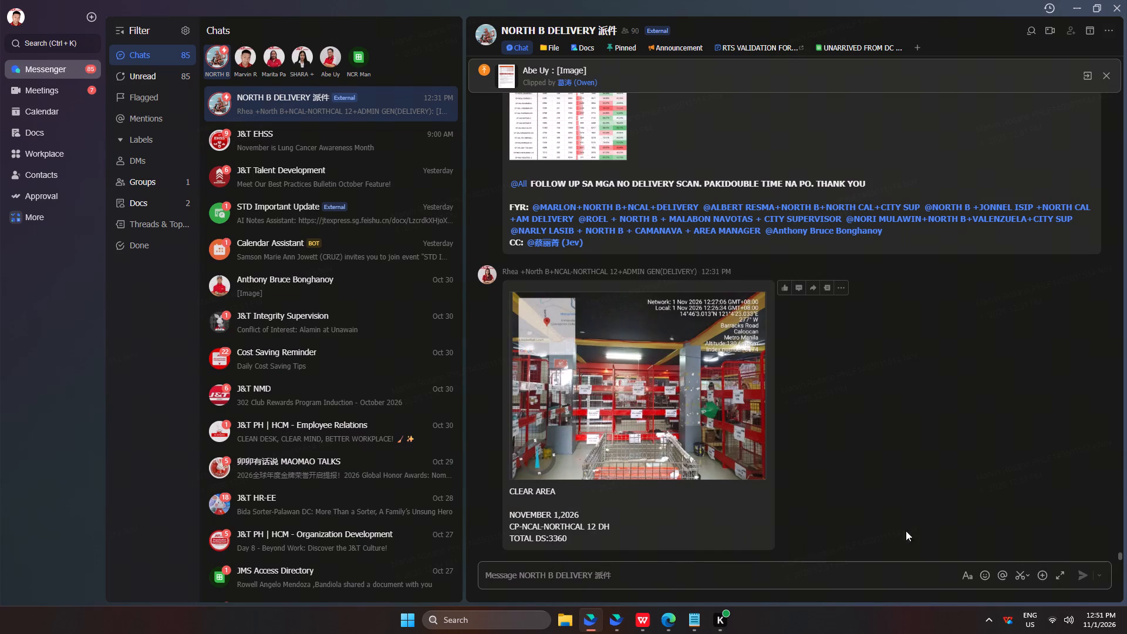
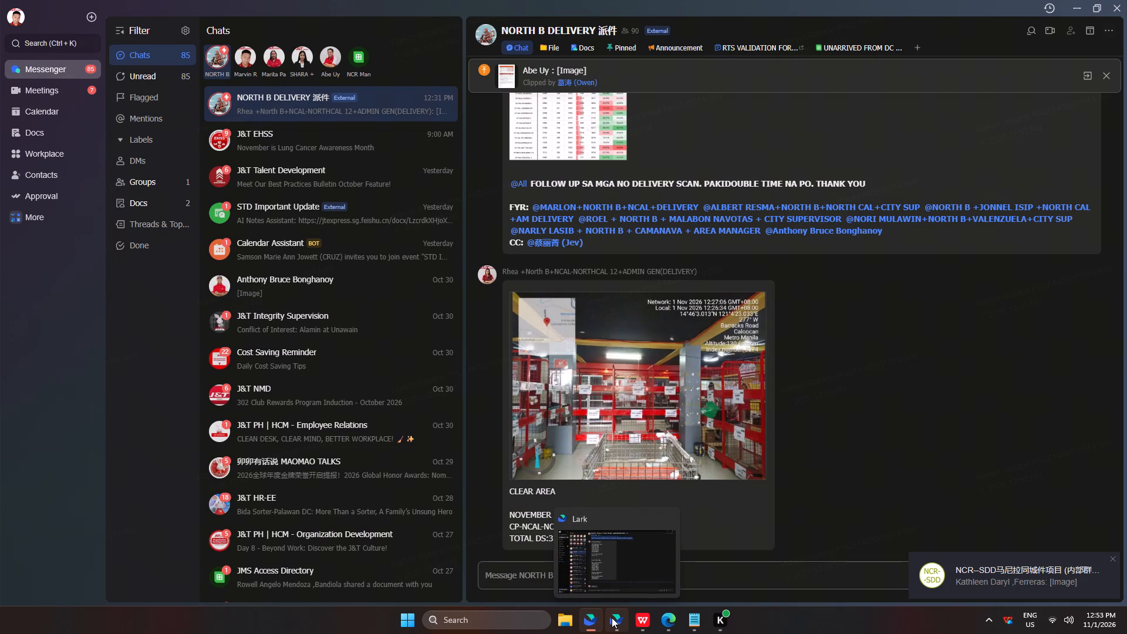
Pin Anthony's direct chat and place it between SHARA's and Abe's chats in the pinned row.
{"action": "right_click", "coordinate": [258, 288]}
{"action": "left_click", "coordinate": [272, 298]}
{"action": "left_click", "coordinate": [291, 305]}
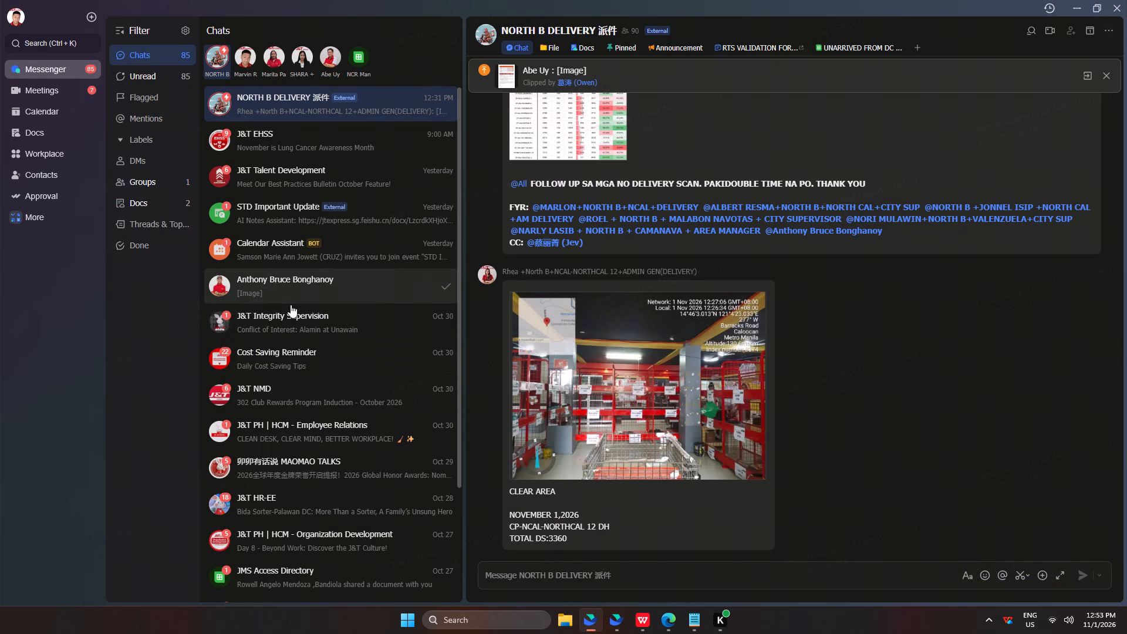
{"action": "left_click_drag", "start_coordinate": [394, 66], "coordinate": [328, 62]}
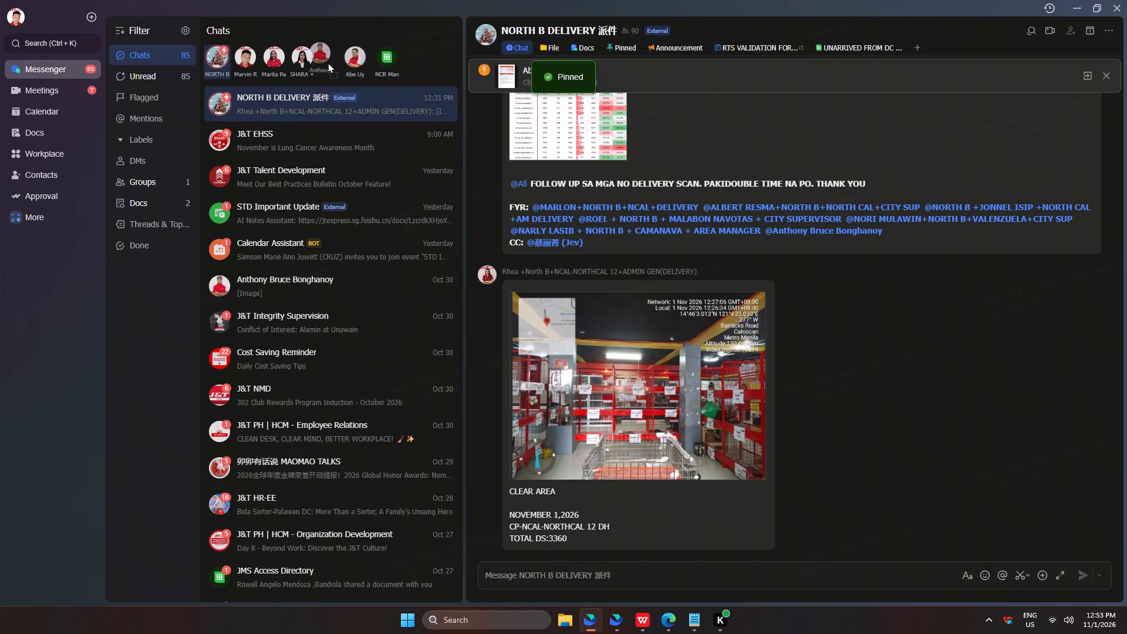
{"action": "left_click_drag", "start_coordinate": [328, 62], "coordinate": [327, 62]}
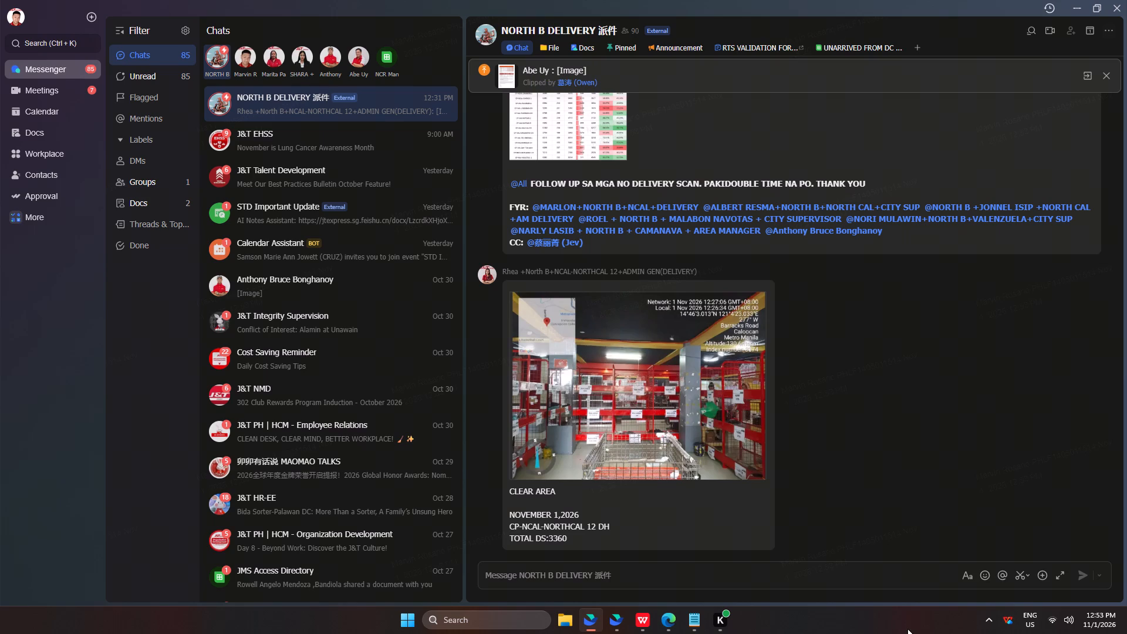
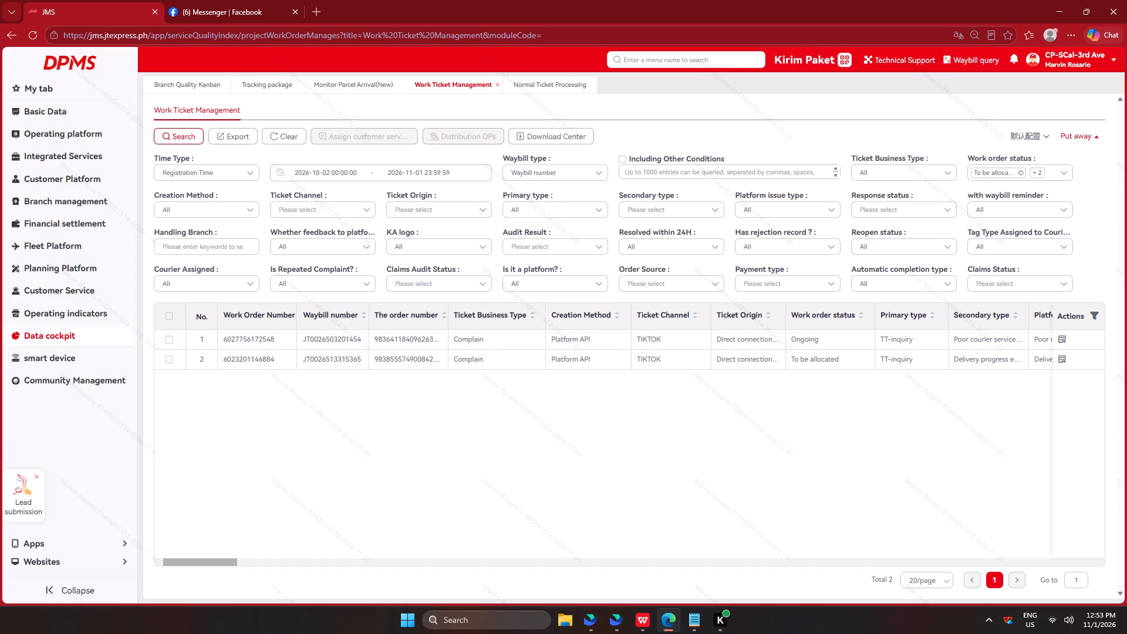
{"action": "double_click", "coordinate": [325, 358]}
{"action": "key", "text": "ctrl+c"}
{"action": "key", "text": "ctrl+c"}
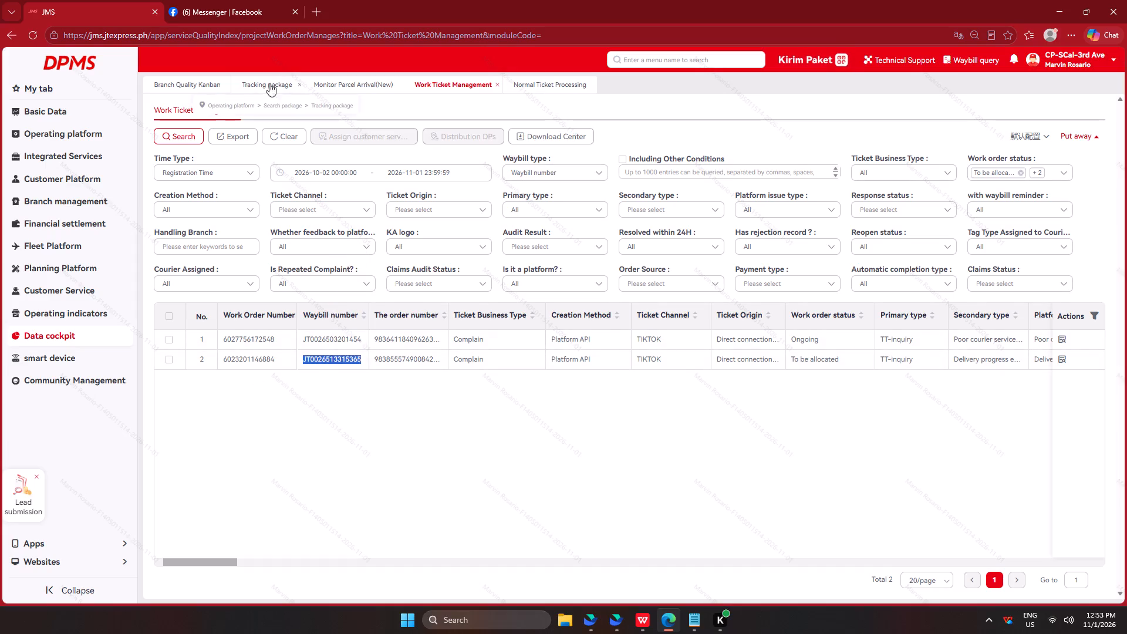
{"action": "key", "text": "ctrl+c"}
{"action": "key", "text": "ctrl+c"}
{"action": "left_click", "coordinate": [263, 86]}
{"action": "left_click", "coordinate": [228, 198]}
{"action": "left_click", "coordinate": [228, 183]}
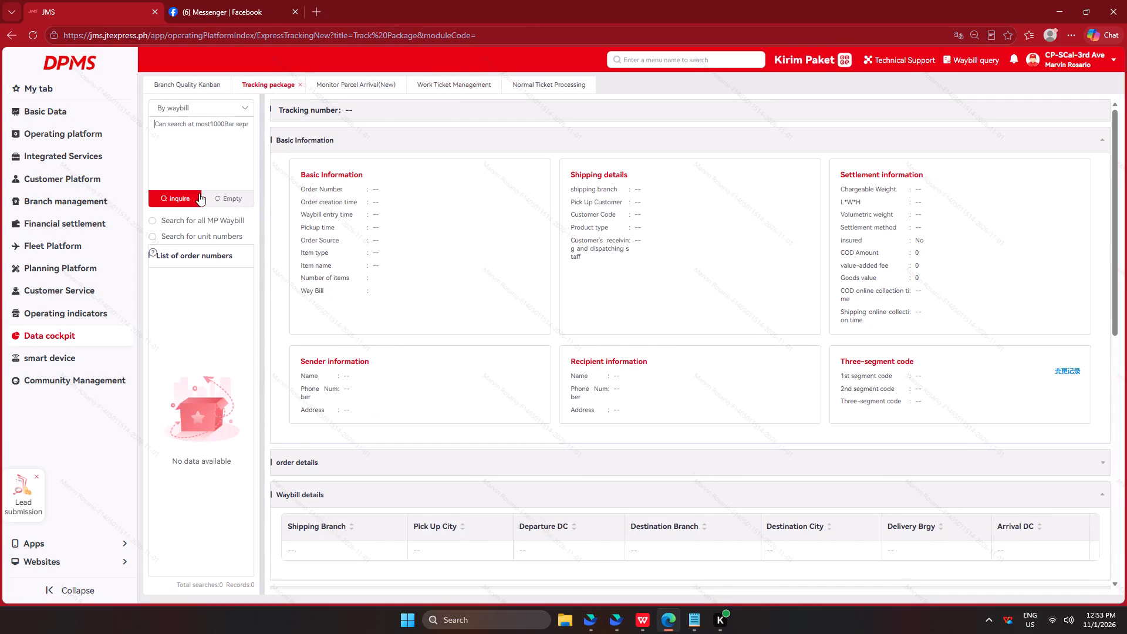
{"action": "key", "text": "ctrl+v"}
{"action": "left_click", "coordinate": [191, 196]}
Capture a screenshot of the page area showing the waybill number and its complete Tracking Record table.
{"action": "scroll", "coordinate": [497, 259], "scroll_direction": "down", "scroll_amount": 14}
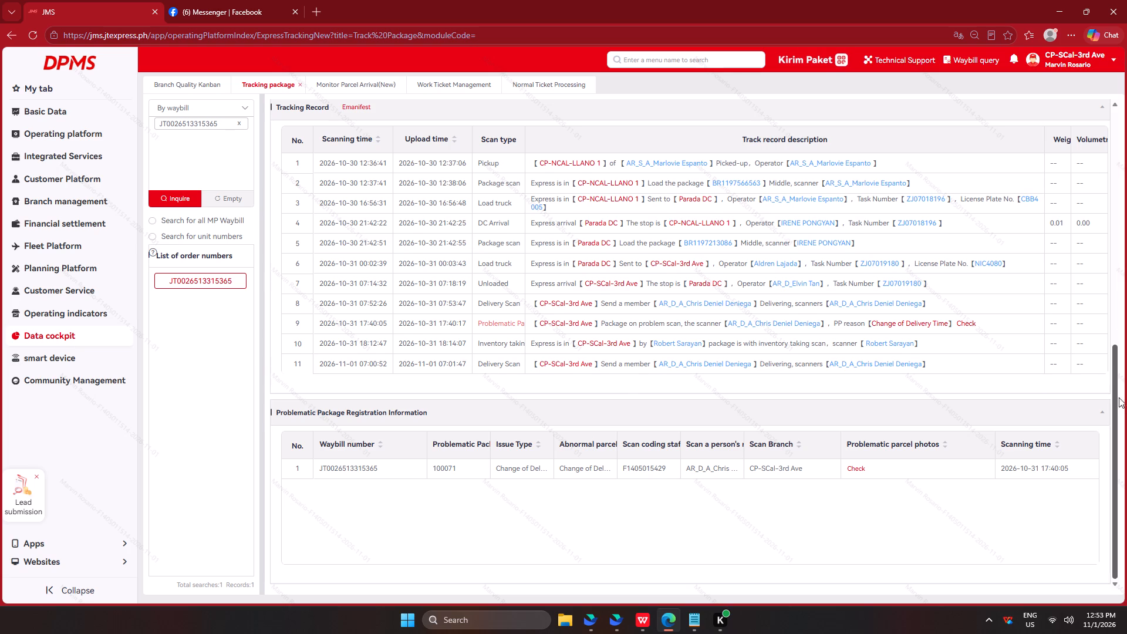
{"action": "left_click_drag", "start_coordinate": [1113, 399], "coordinate": [1111, 380]}
{"action": "key", "text": "ctrl+shift+a"}
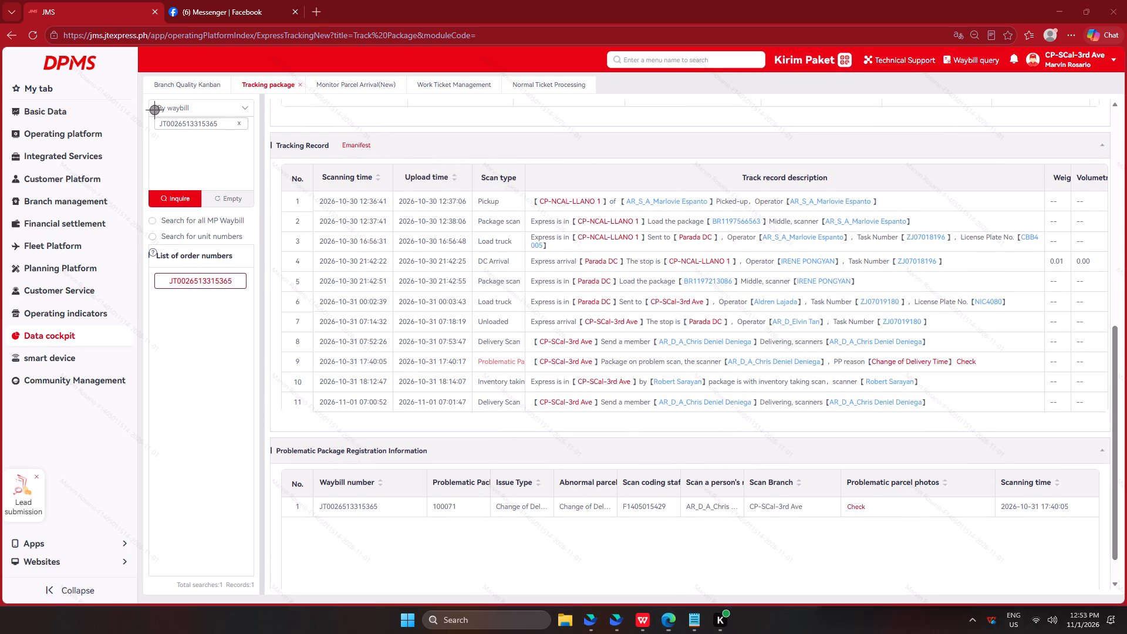
{"action": "left_click_drag", "start_coordinate": [137, 45], "coordinate": [804, 515]}
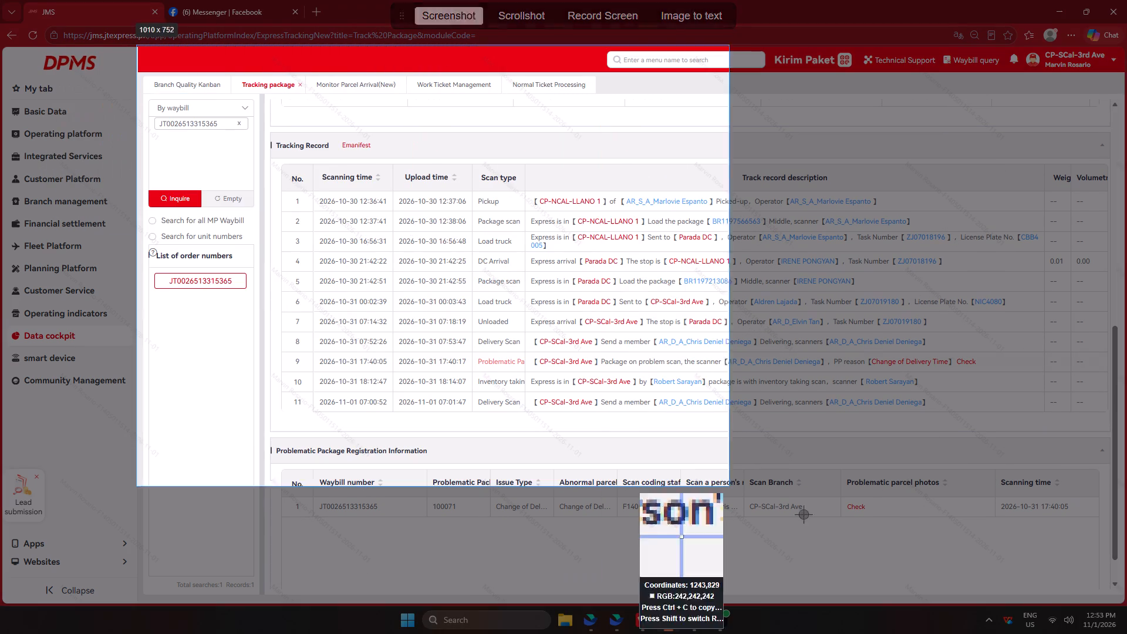
{"action": "left_click_drag", "start_coordinate": [804, 515], "coordinate": [1126, 450]}
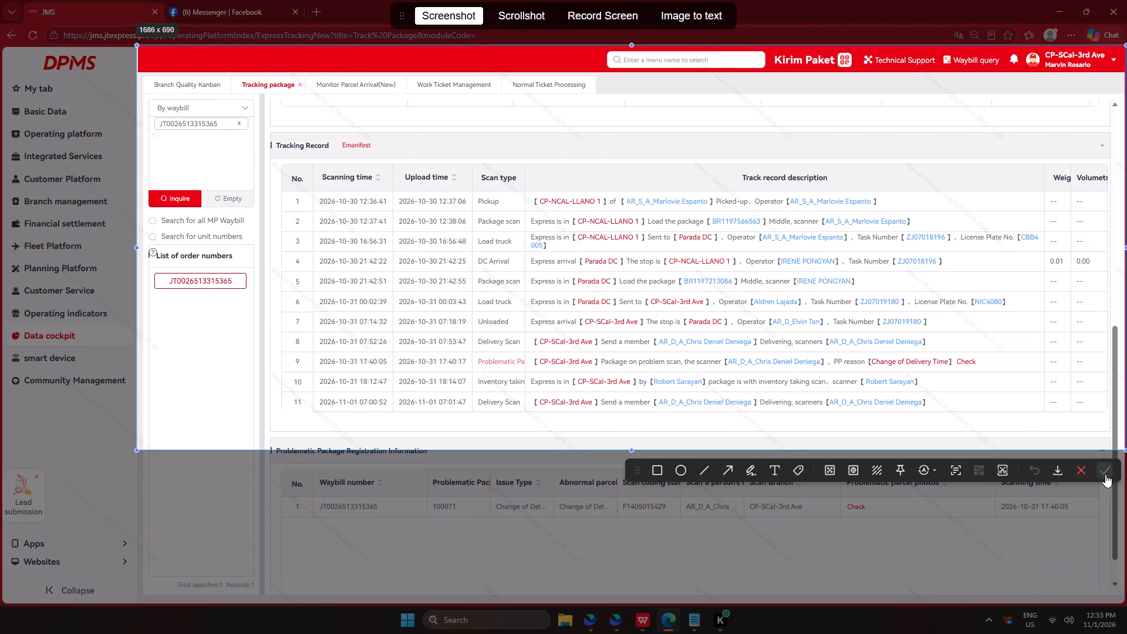
{"action": "left_click", "coordinate": [1105, 474]}
{"action": "left_click", "coordinate": [454, 86]}
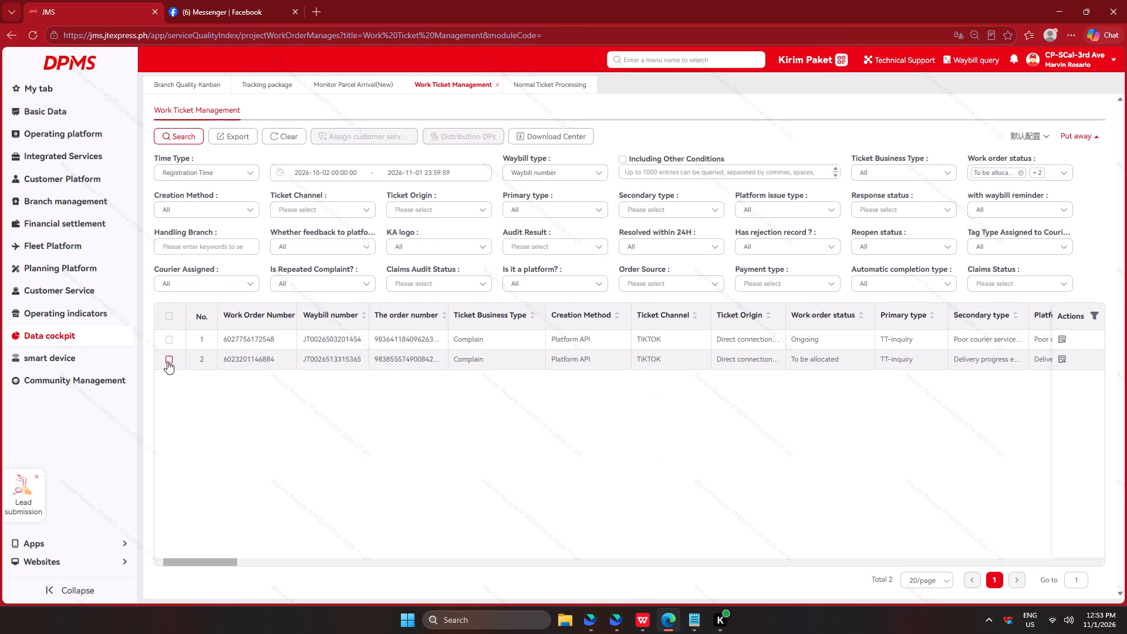
{"action": "left_click", "coordinate": [167, 361]}
{"action": "left_click", "coordinate": [367, 136]}
{"action": "left_click", "coordinate": [978, 105]}
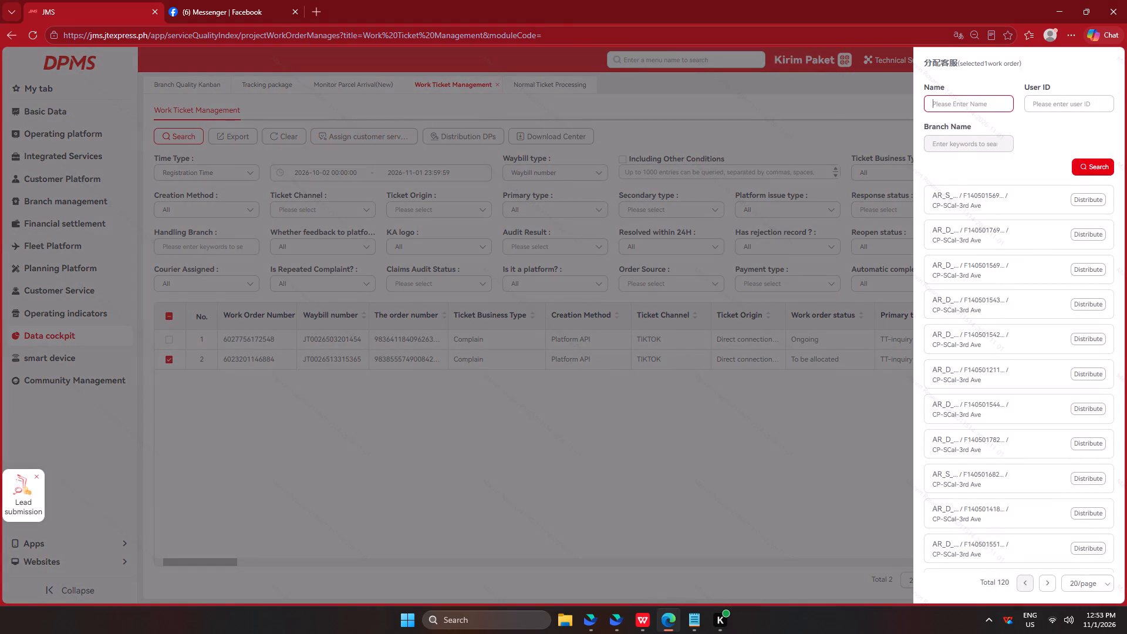
{"action": "key", "text": "m"}
{"action": "key", "text": "a"}
{"action": "key", "text": "r"}
{"action": "type", "text": "vi"}
{"action": "key", "text": "n"}
{"action": "key", "text": "Return"}
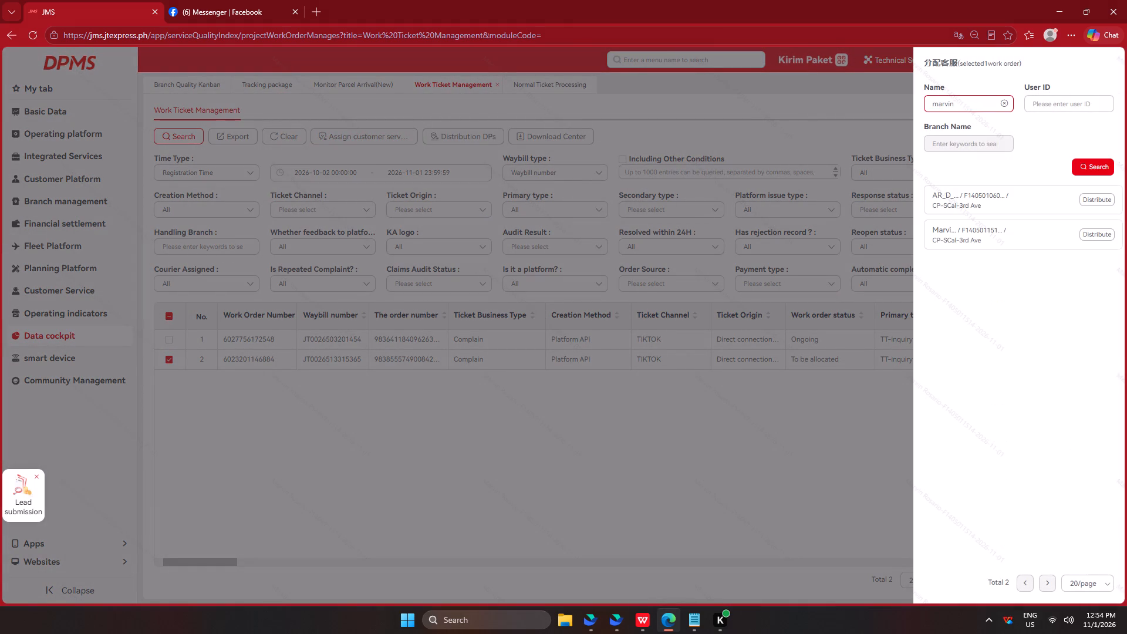
{"action": "left_click", "coordinate": [1092, 235]}
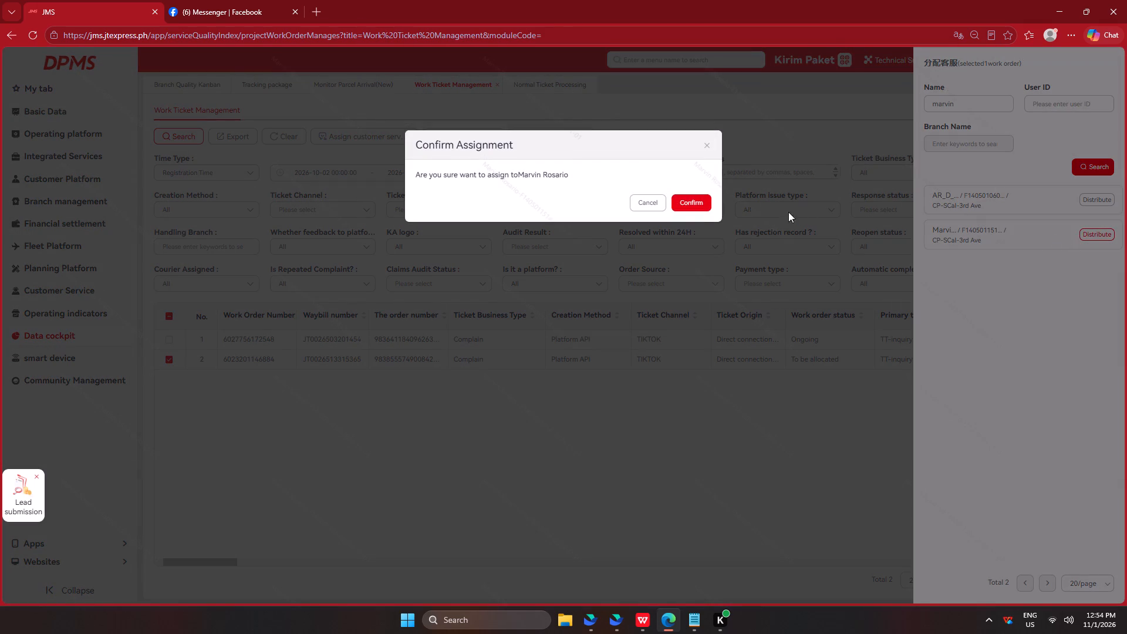
{"action": "left_click", "coordinate": [701, 205]}
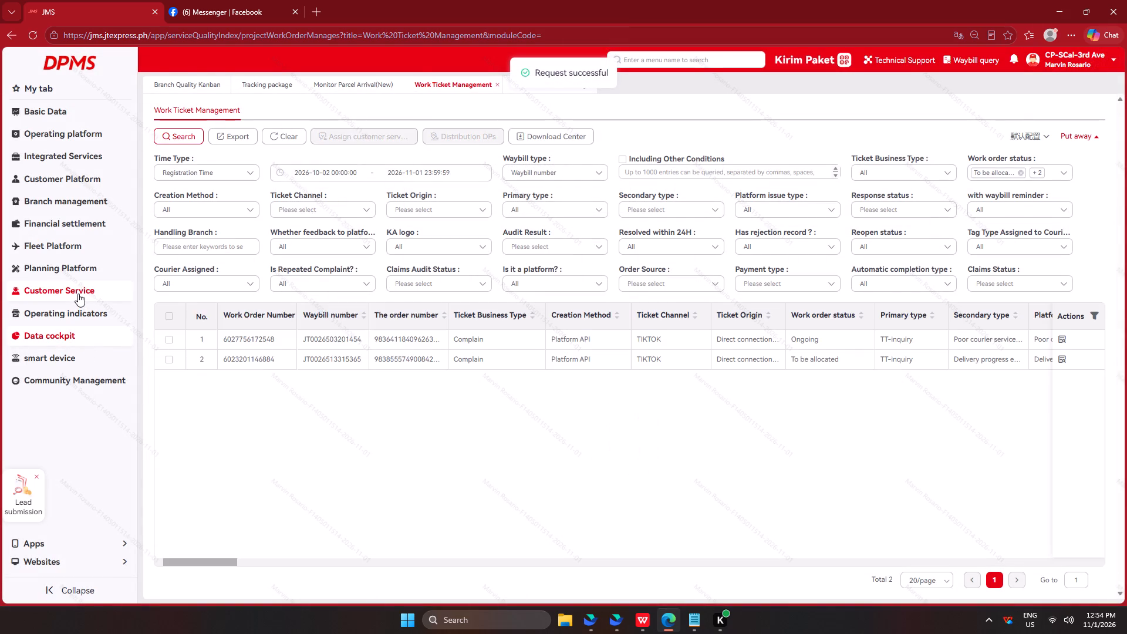
Open the Ticket Processing page under Work Tickets in the Customer Service module.
{"action": "left_click", "coordinate": [78, 294]}
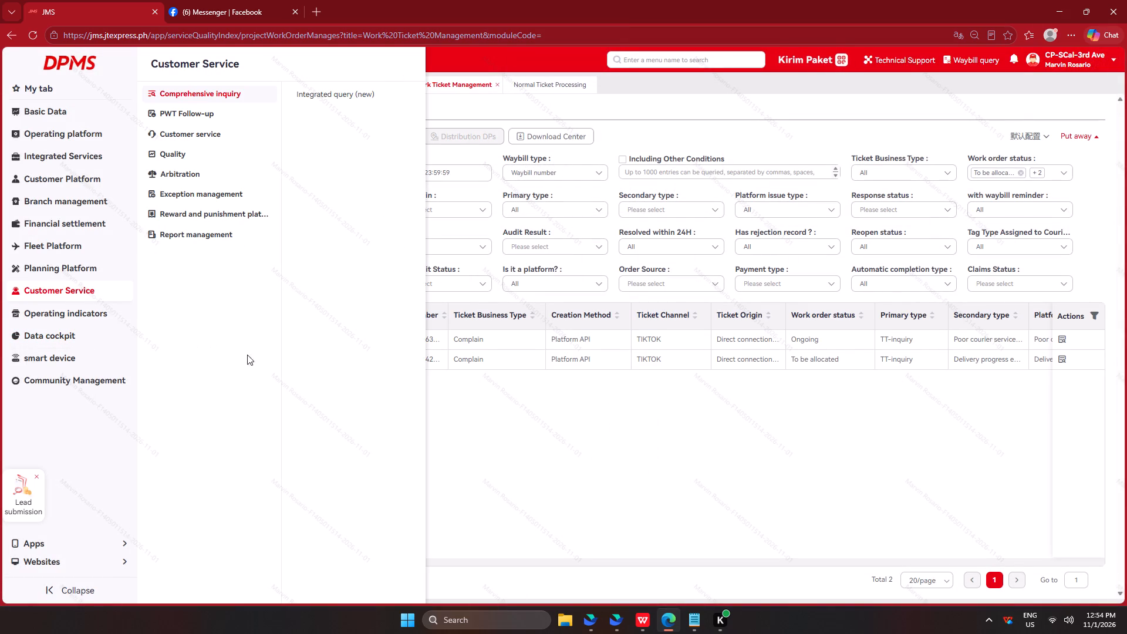
{"action": "left_click", "coordinate": [225, 135]}
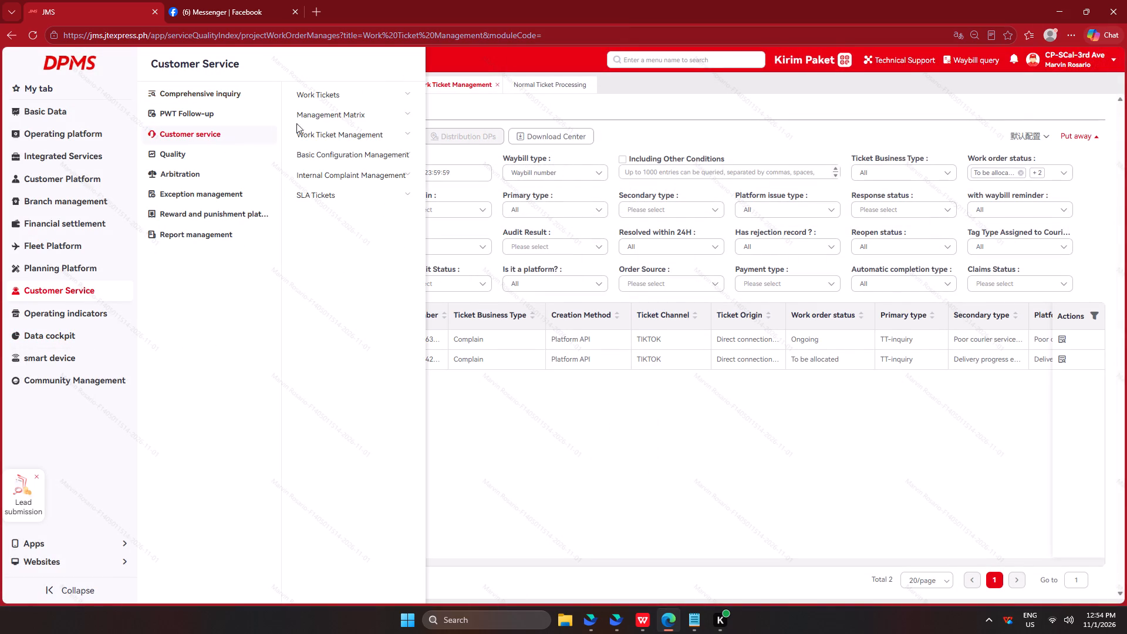
{"action": "left_click", "coordinate": [344, 116]}
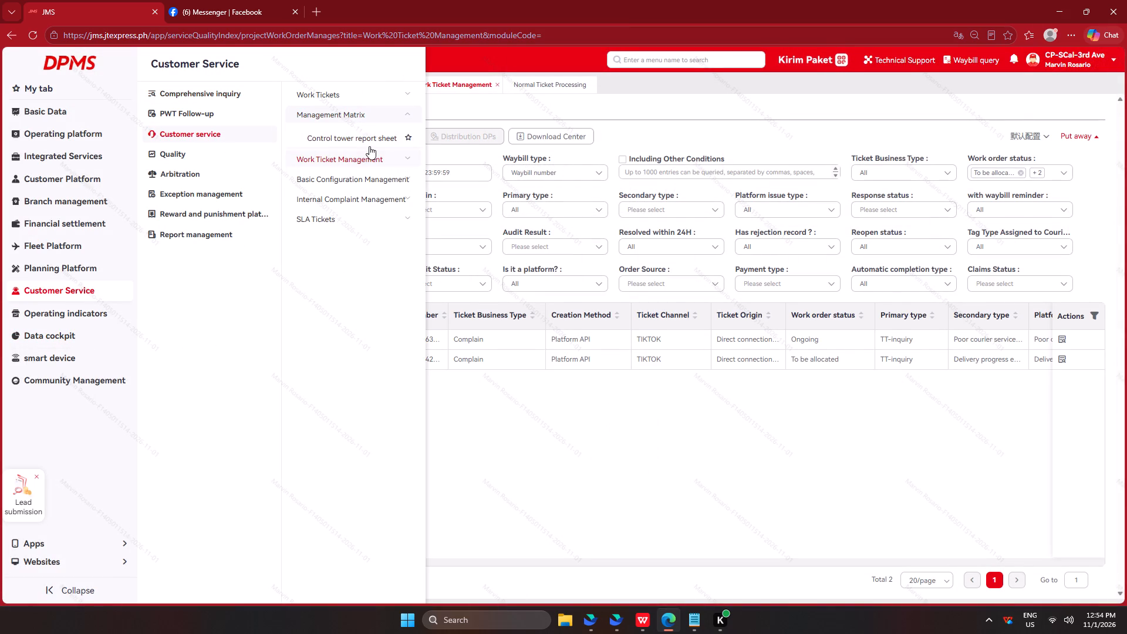
{"action": "left_click", "coordinate": [326, 96]}
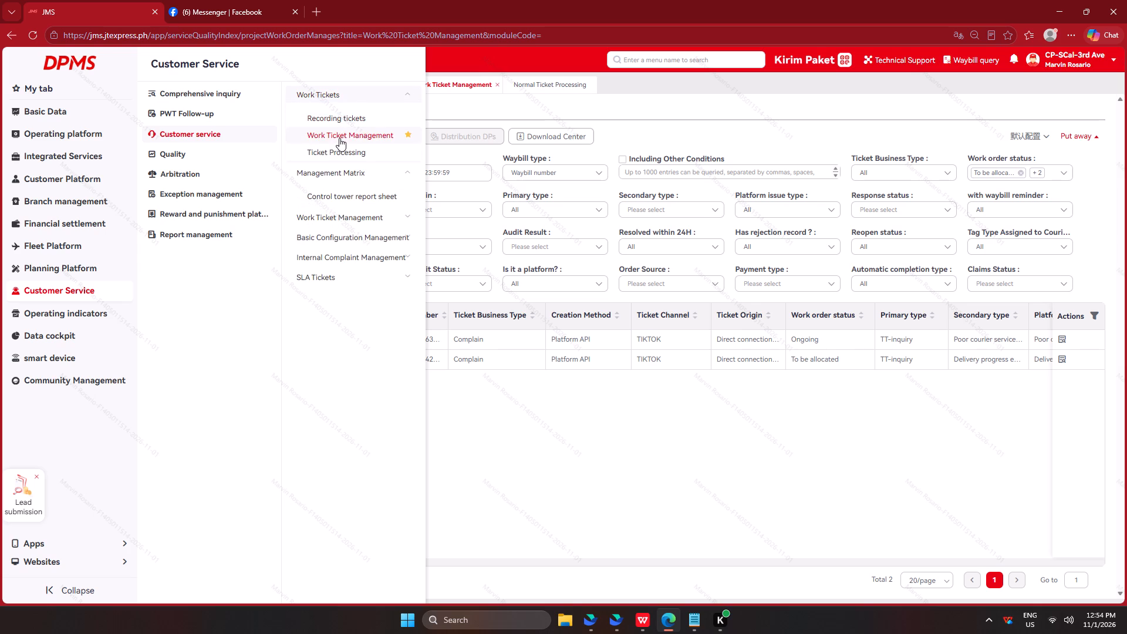
{"action": "left_click", "coordinate": [338, 154]}
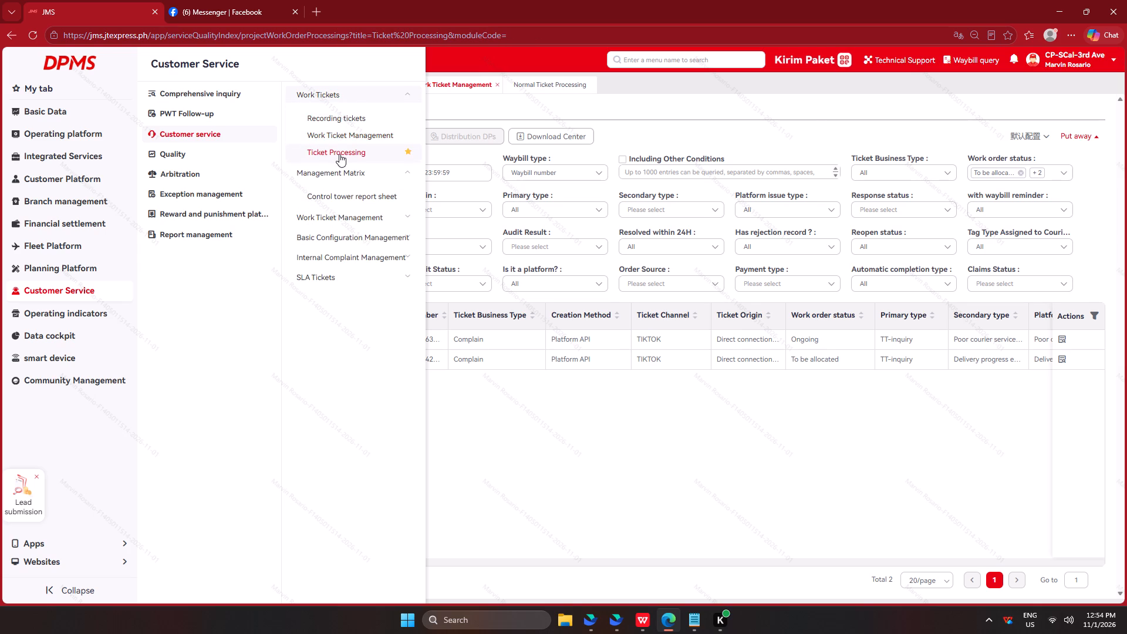
{"action": "left_click", "coordinate": [181, 141]}
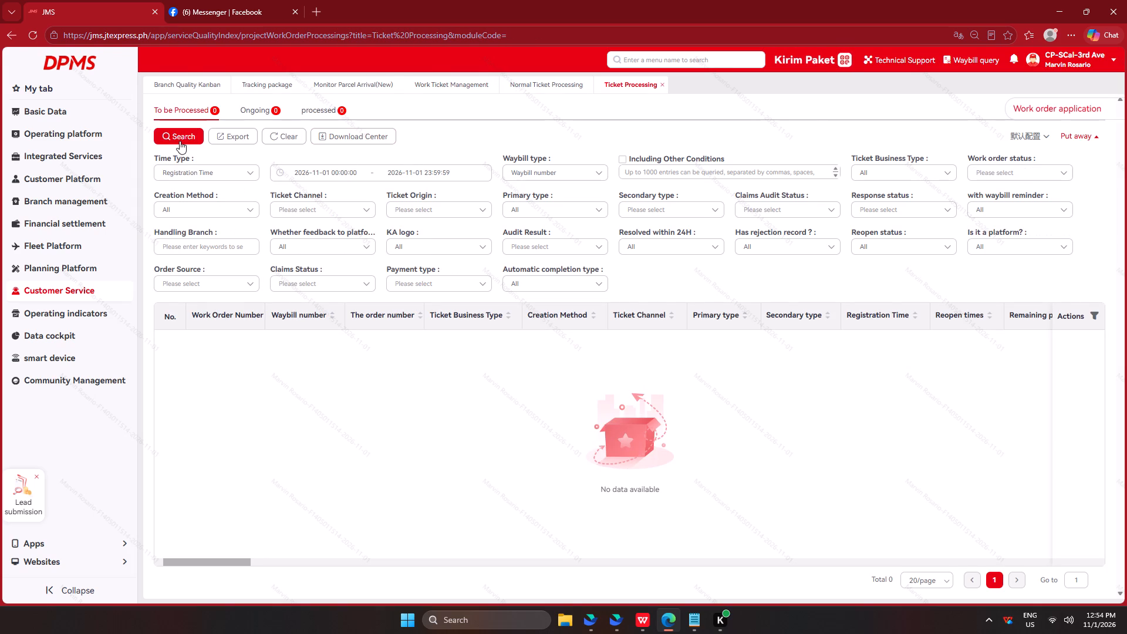
{"action": "left_click", "coordinate": [170, 141]}
{"action": "left_click", "coordinate": [316, 173]}
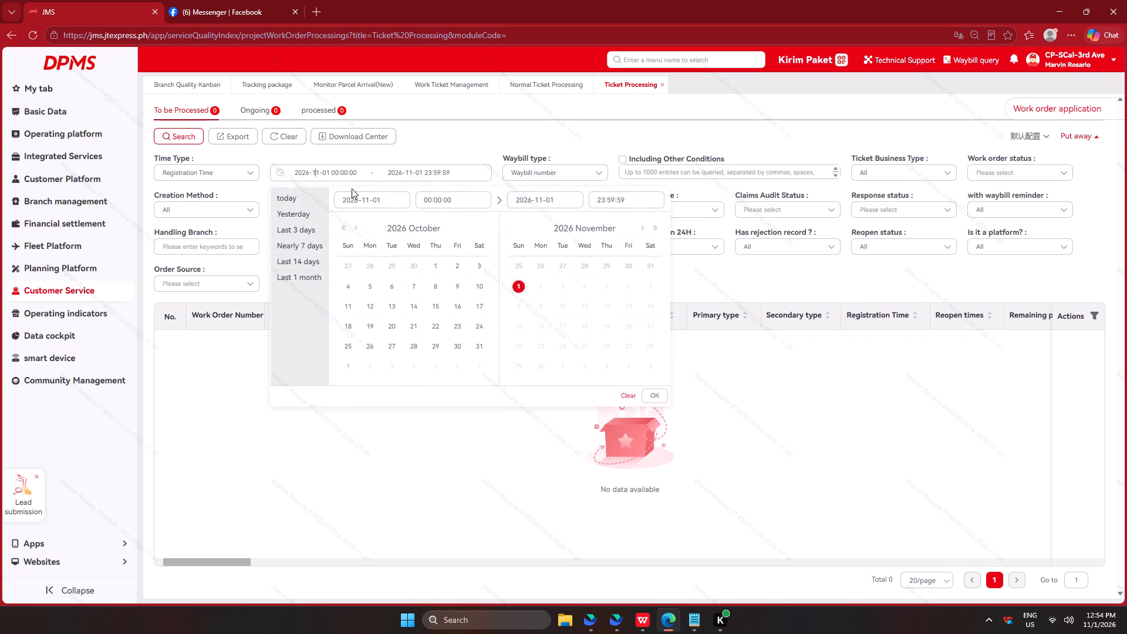
{"action": "left_click", "coordinate": [460, 265]}
{"action": "left_click", "coordinate": [515, 283]}
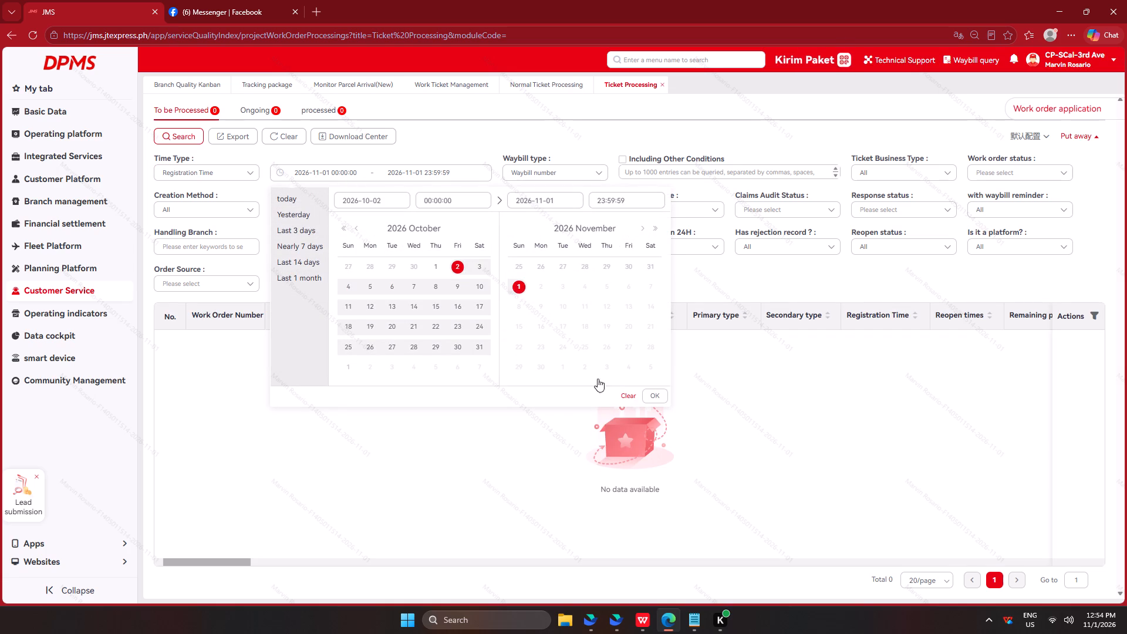
{"action": "left_click", "coordinate": [661, 397]}
{"action": "double_click", "coordinate": [174, 125]}
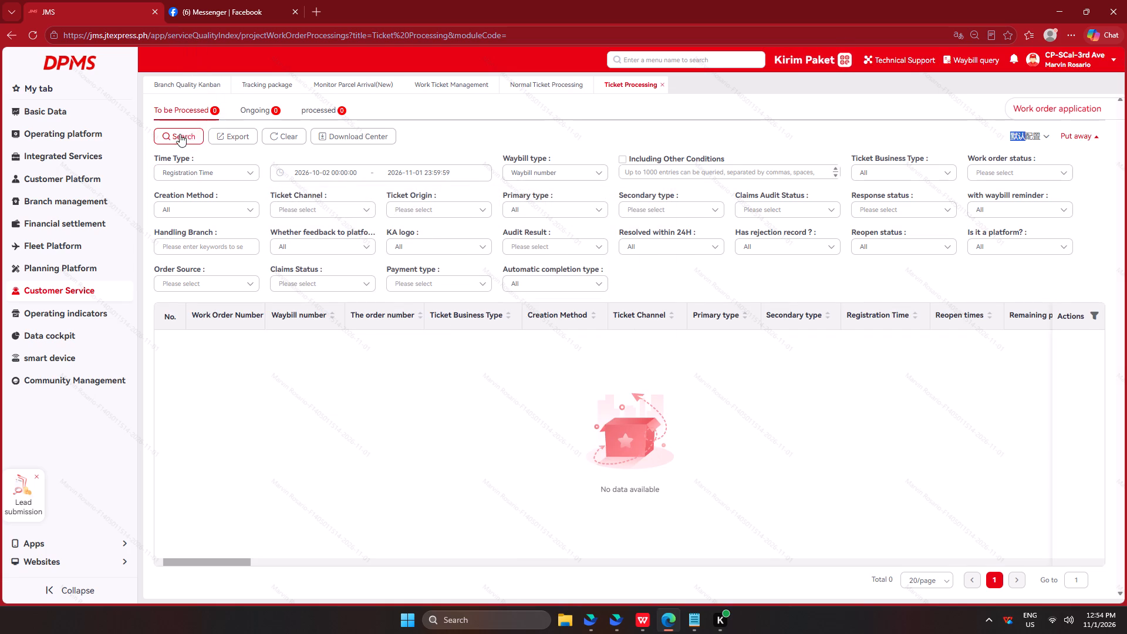
{"action": "left_click", "coordinate": [180, 134]}
{"action": "left_click", "coordinate": [1076, 340]}
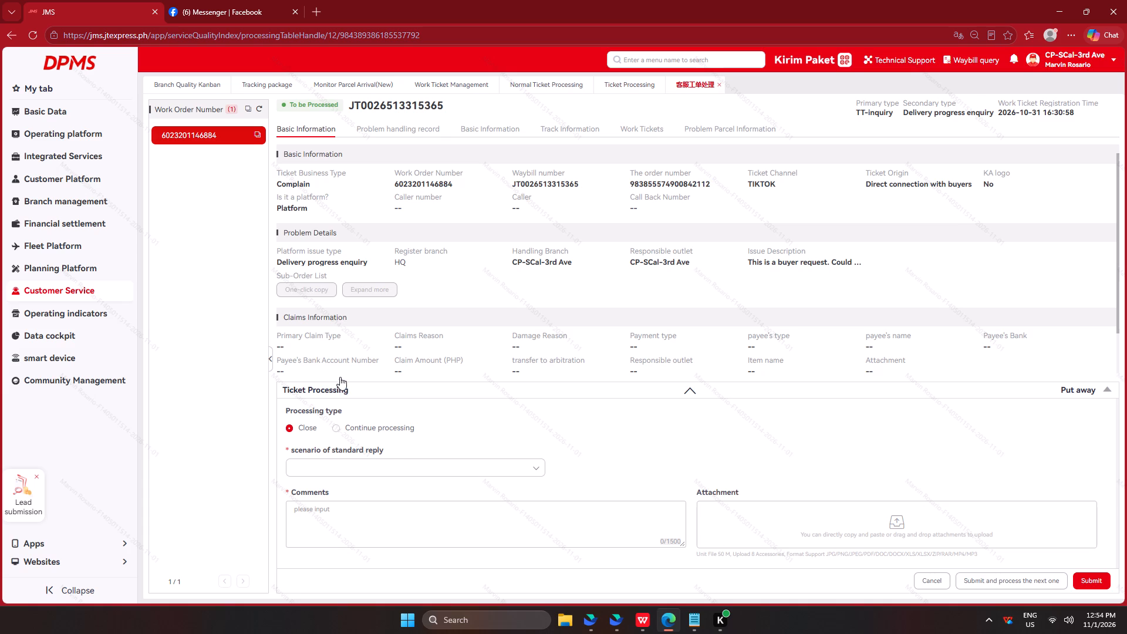
Go through the standard reply scenarios to choose one for closing the ticket.
{"action": "left_click", "coordinate": [403, 463]}
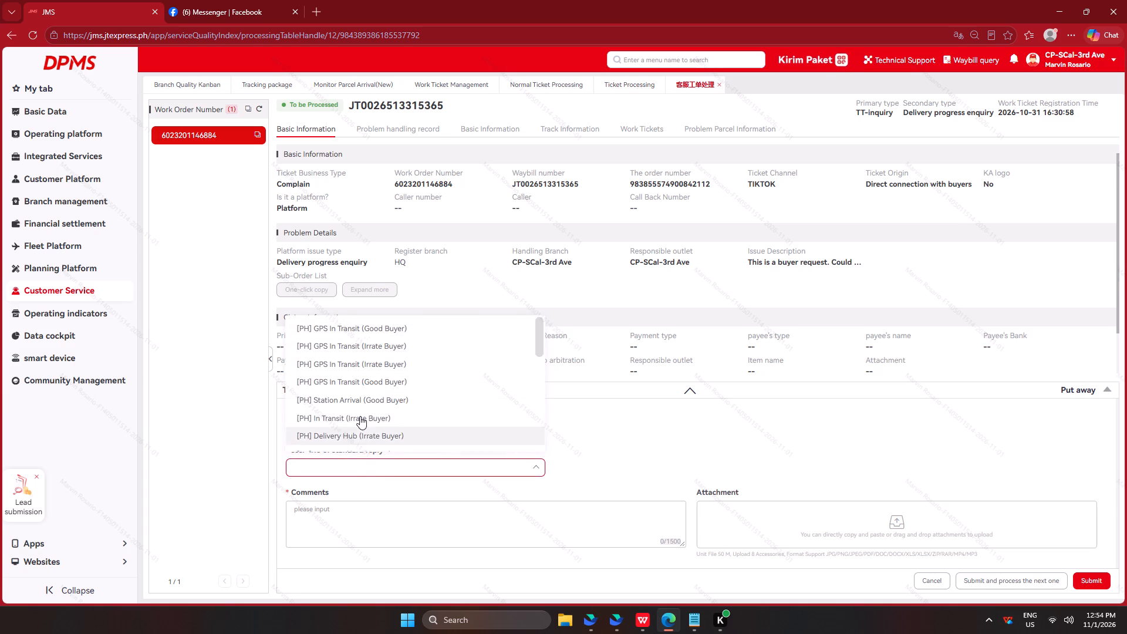
{"action": "scroll", "coordinate": [383, 396], "scroll_direction": "down", "scroll_amount": 5}
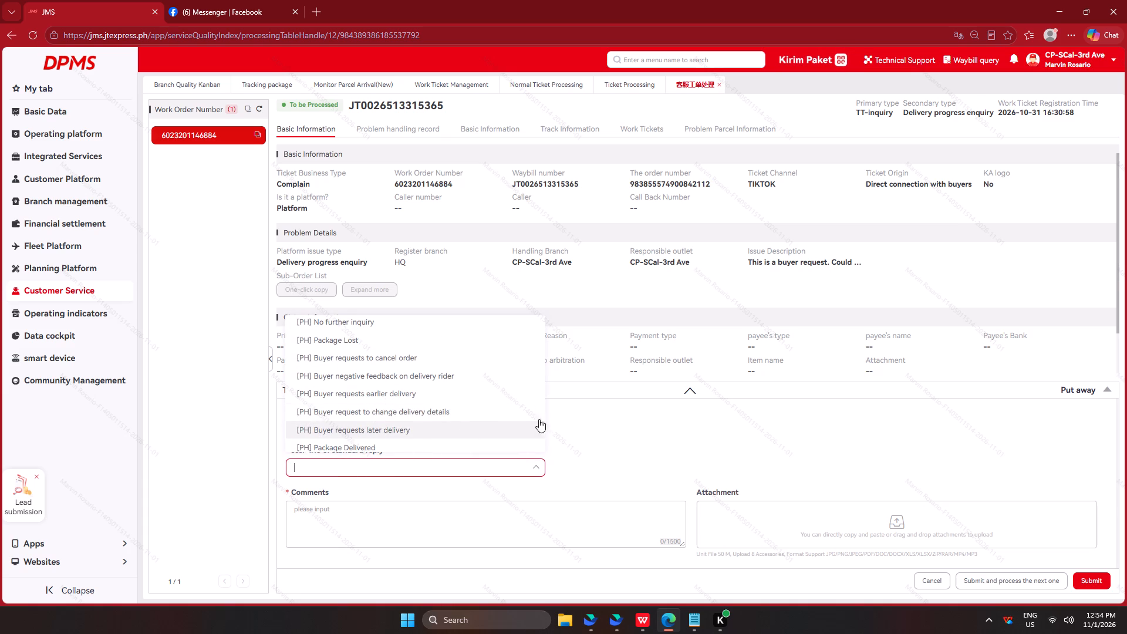
{"action": "left_click_drag", "start_coordinate": [538, 412], "coordinate": [538, 420]}
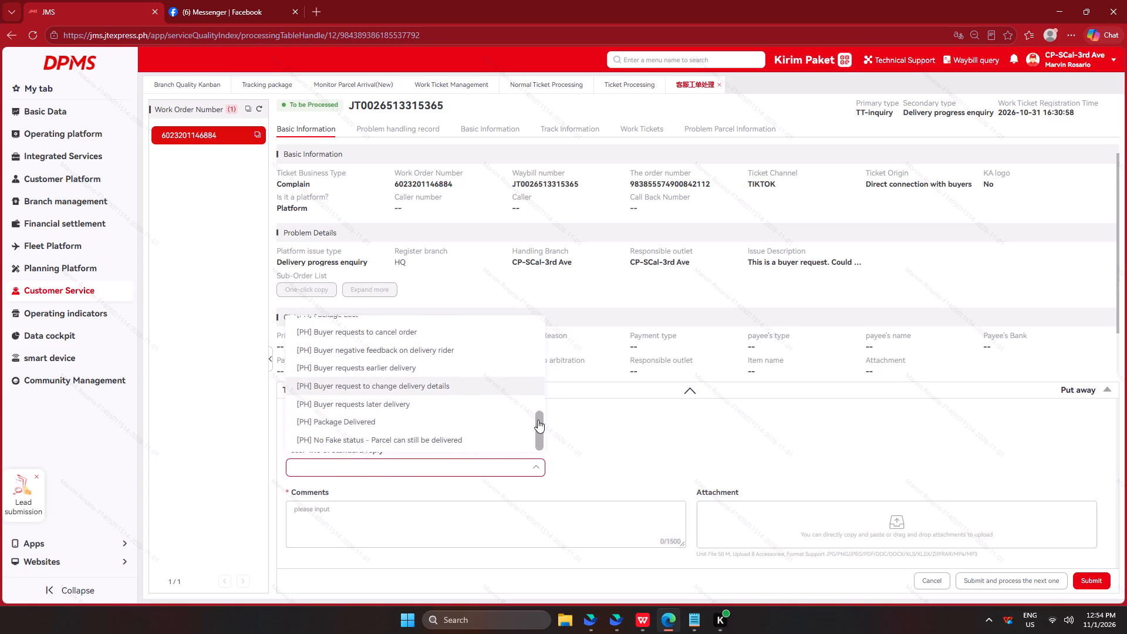
{"action": "left_click_drag", "start_coordinate": [538, 420], "coordinate": [542, 399]}
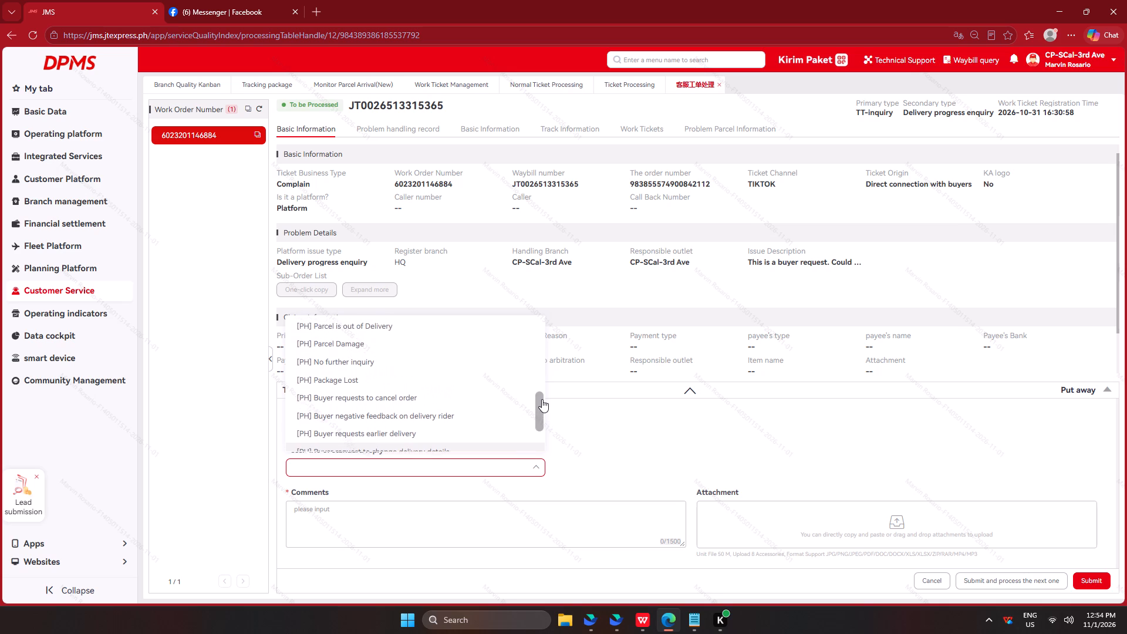
Choose "[PH] Parcel is out of Delivery" as the standard reply scenario for closing the ticket.
{"action": "left_click_drag", "start_coordinate": [542, 399], "coordinate": [541, 387]}
{"action": "left_click", "coordinate": [382, 367]}
Attach the copied tracking record screenshot to the ticket reply, dismissing the file chooser.
{"action": "scroll", "coordinate": [404, 447], "scroll_direction": "down", "scroll_amount": 5}
{"action": "scroll", "coordinate": [607, 449], "scroll_direction": "up", "scroll_amount": 1}
{"action": "left_click", "coordinate": [728, 516]}
{"action": "key", "text": "ctrl+v"}
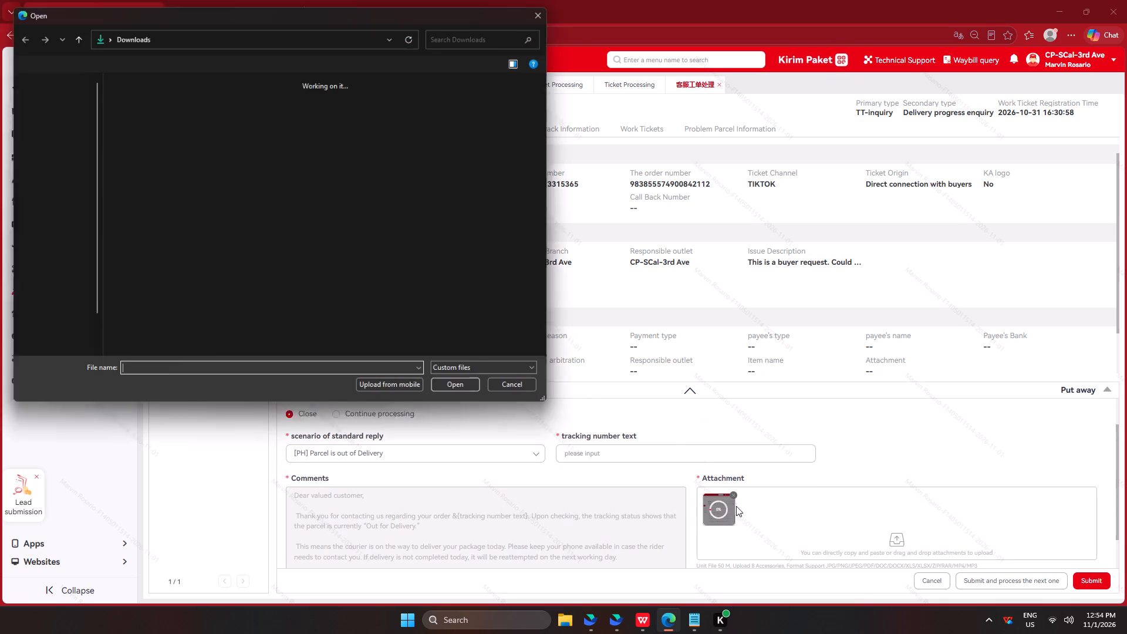
{"action": "left_click", "coordinate": [536, 391]}
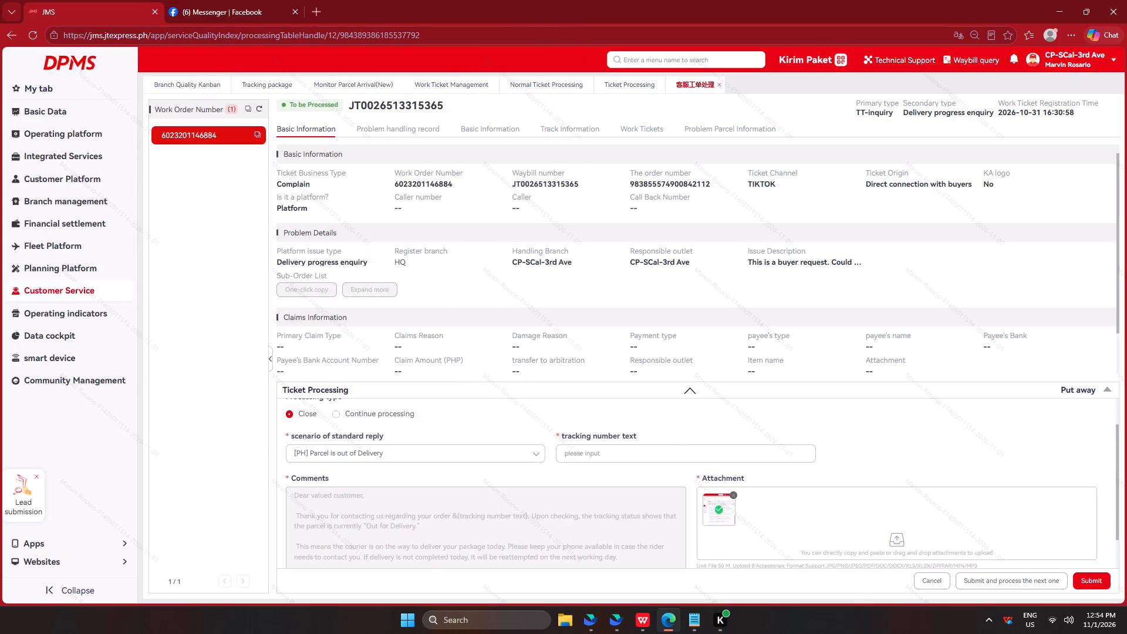
{"action": "double_click", "coordinate": [535, 181]}
{"action": "key", "text": "ctrl+c"}
{"action": "key", "text": "ctrl+c"}
{"action": "key", "text": "ctrl+c"}
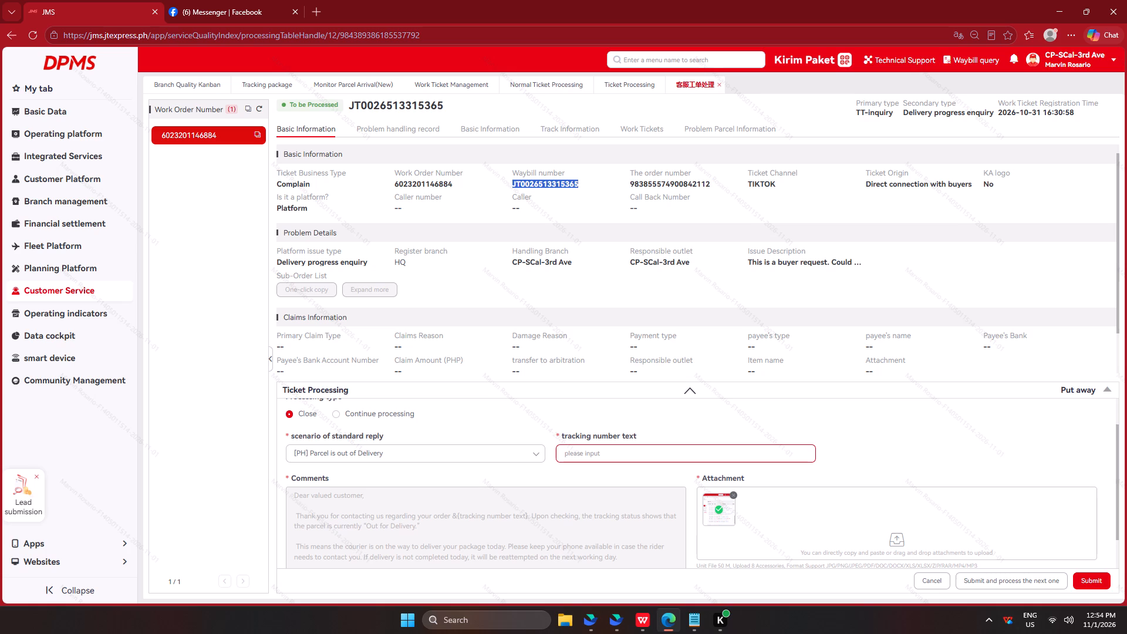
{"action": "key", "text": "ctrl+c"}
{"action": "key", "text": "ctrl+c"}
{"action": "key", "text": "ctrl+c"}
{"action": "left_click", "coordinate": [606, 453]}
{"action": "key", "text": "ctrl+v"}
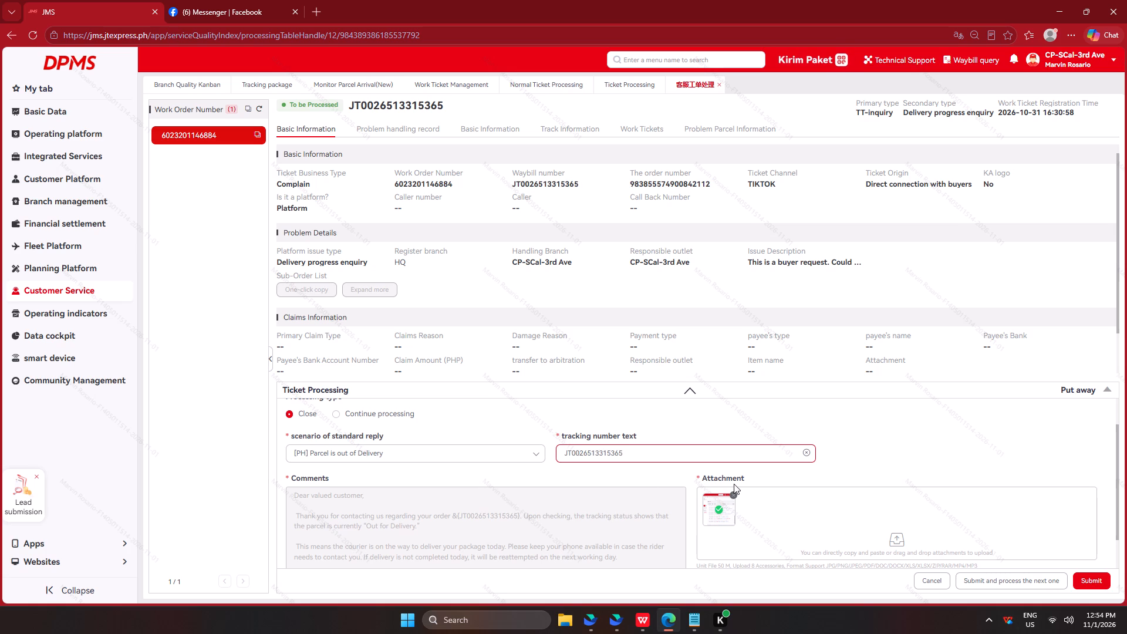
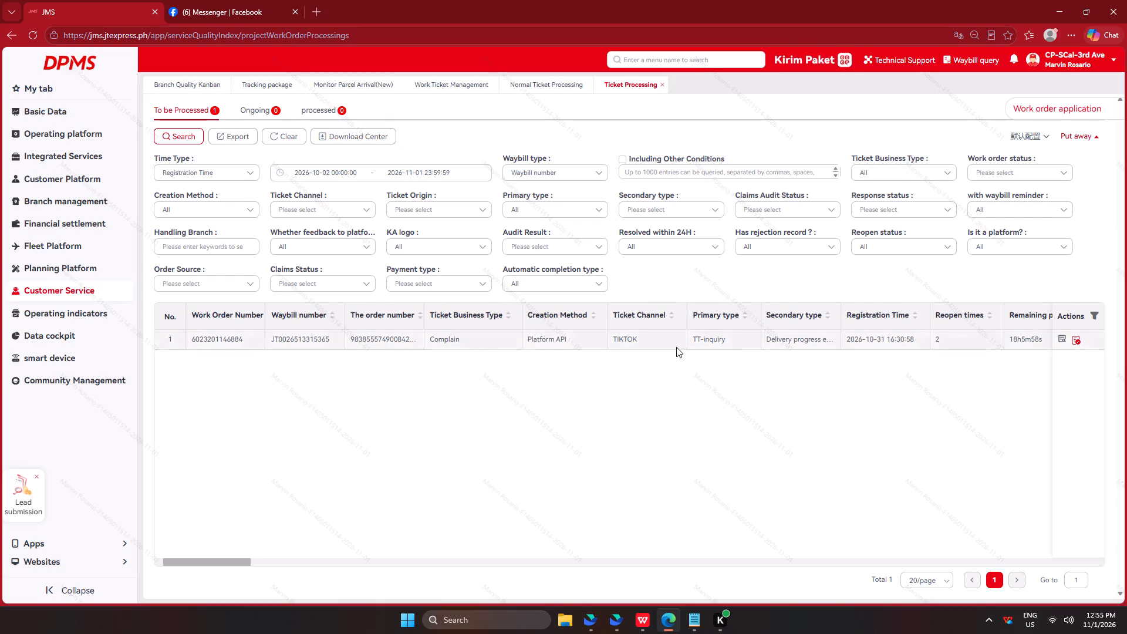
{"action": "double_click", "coordinate": [292, 339]}
{"action": "key", "text": "ctrl+c"}
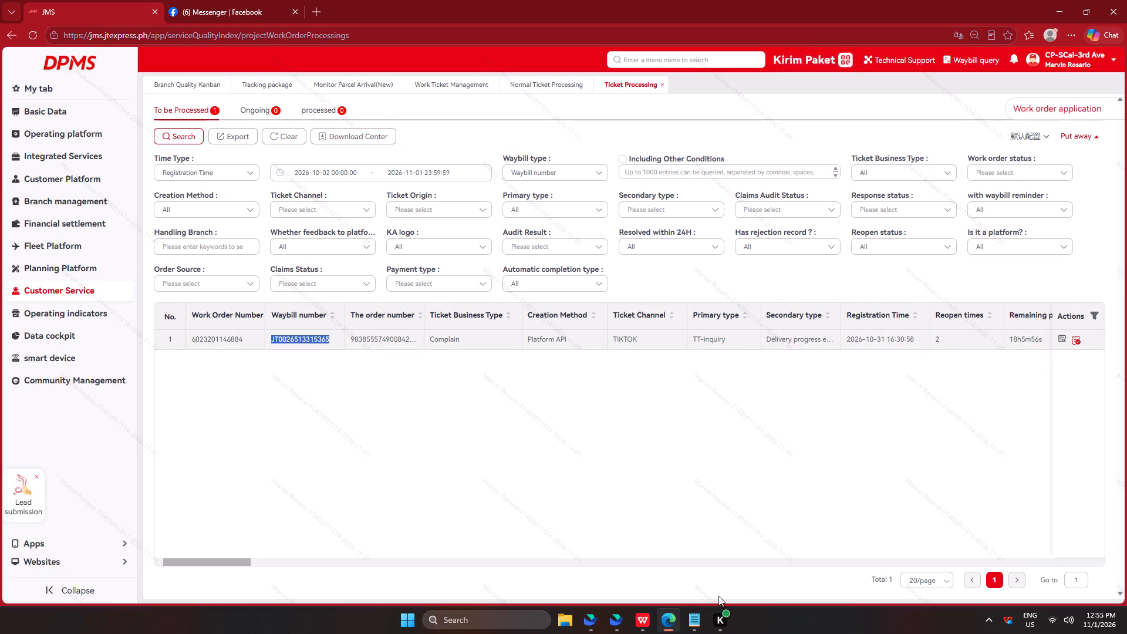
{"action": "key", "text": "ctrl+c"}
{"action": "key", "text": "ctrl+c"}
{"action": "key", "text": "ctrl+c"}
{"action": "left_click", "coordinate": [697, 621]}
{"action": "key", "text": "ctrl+v"}
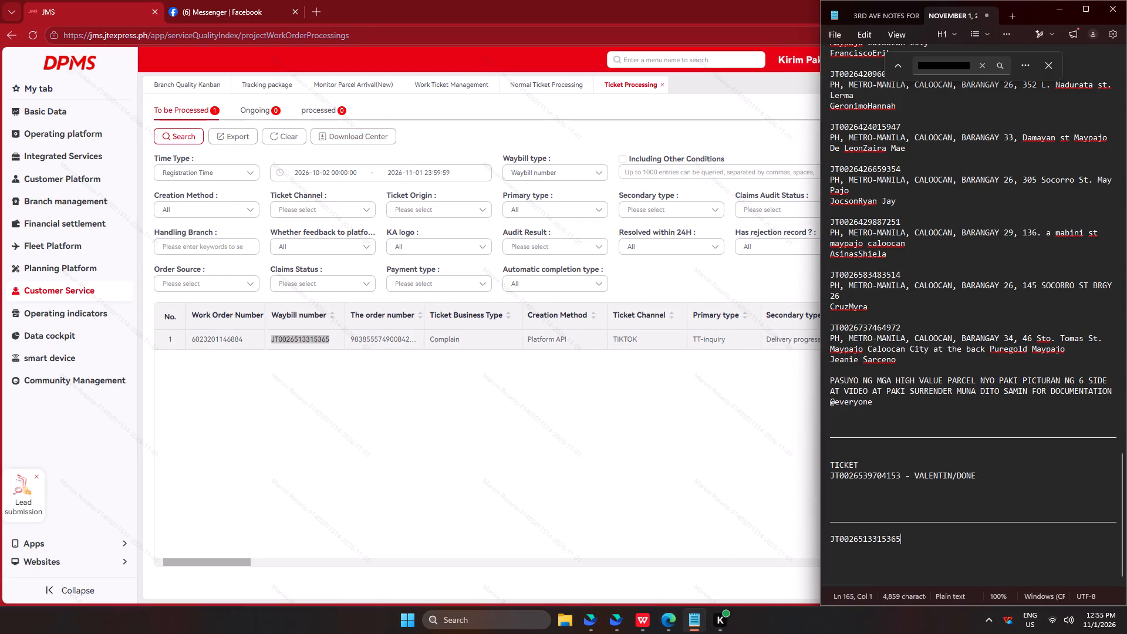
{"action": "key", "text": "ctrl+z"}
{"action": "left_click", "coordinate": [846, 487]}
{"action": "key", "text": "ctrl+v"}
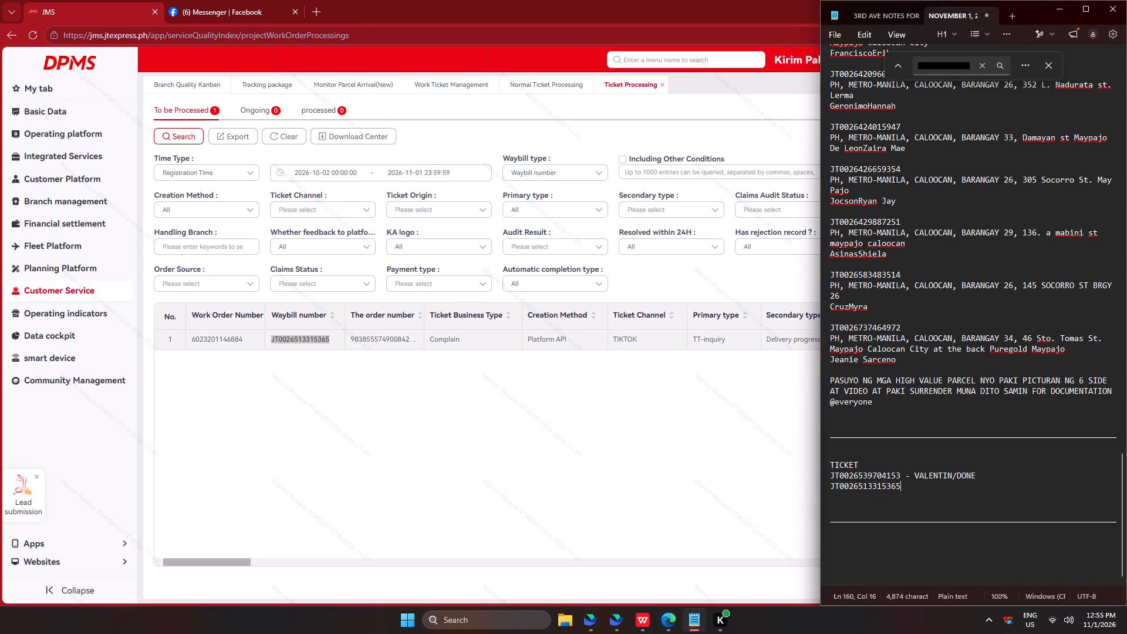
{"action": "left_click", "coordinate": [999, 467]}
{"action": "key", "text": "Return"}
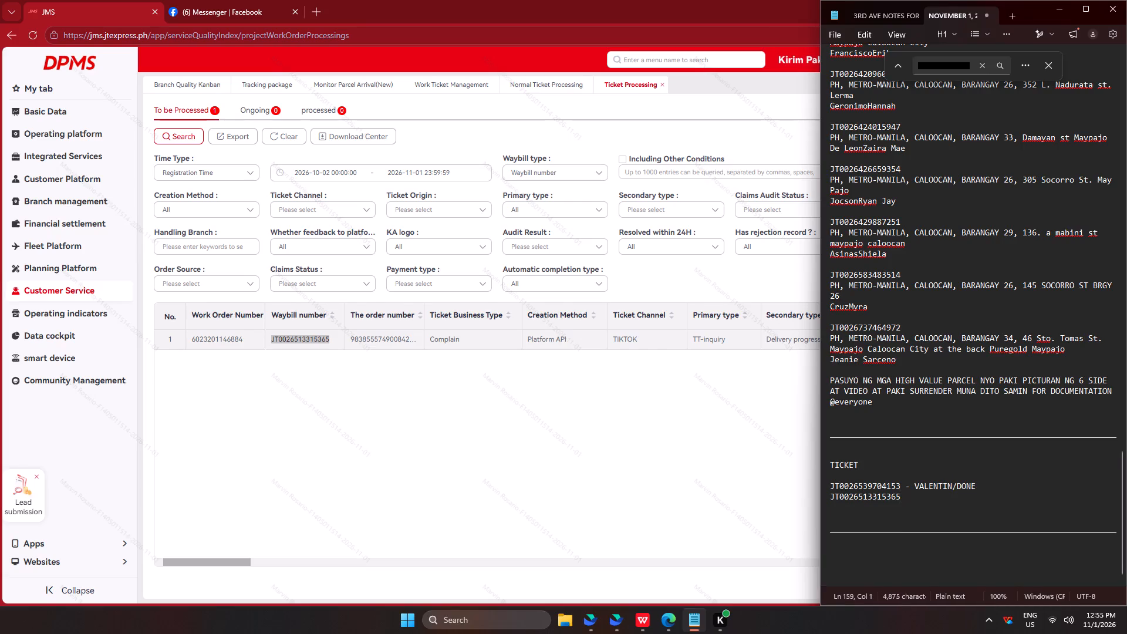
{"action": "key", "text": "ctrl+z"}
{"action": "left_click", "coordinate": [994, 474]}
{"action": "key", "text": "Return"}
{"action": "key", "text": "Return"}
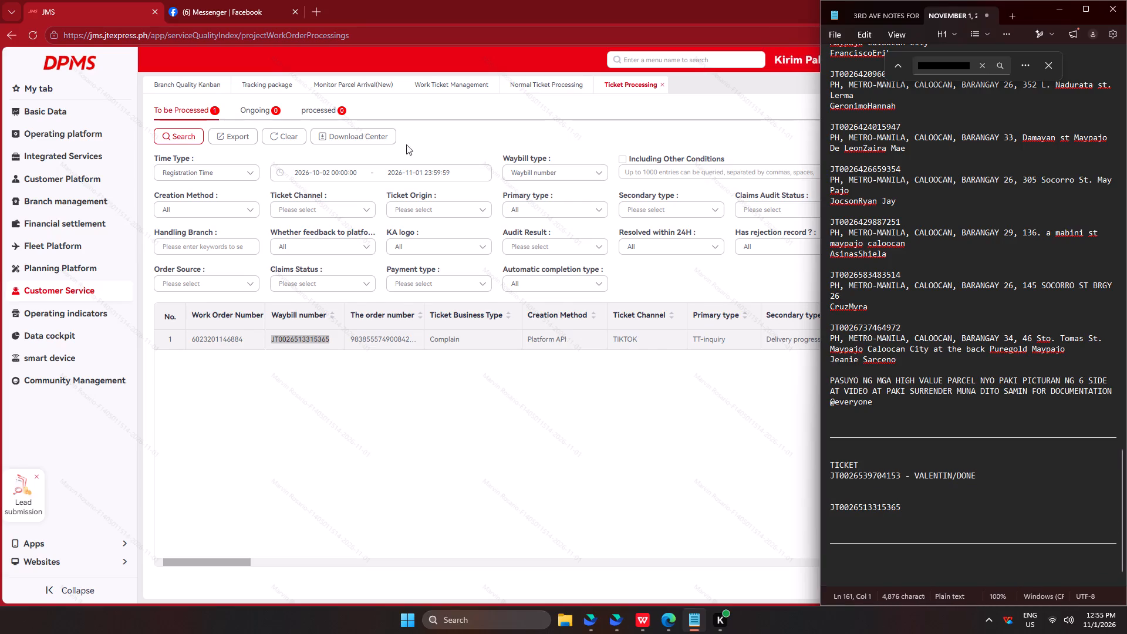
{"action": "left_click", "coordinate": [259, 89]}
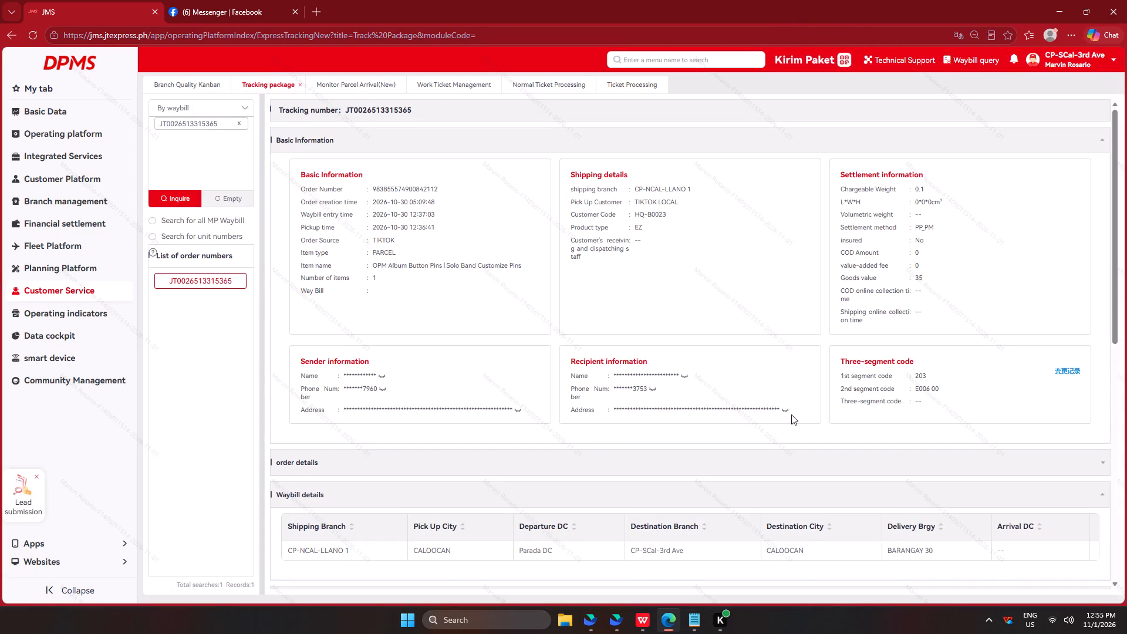
{"action": "left_click", "coordinate": [789, 409]}
{"action": "left_click", "coordinate": [651, 389]}
{"action": "left_click", "coordinate": [686, 375]}
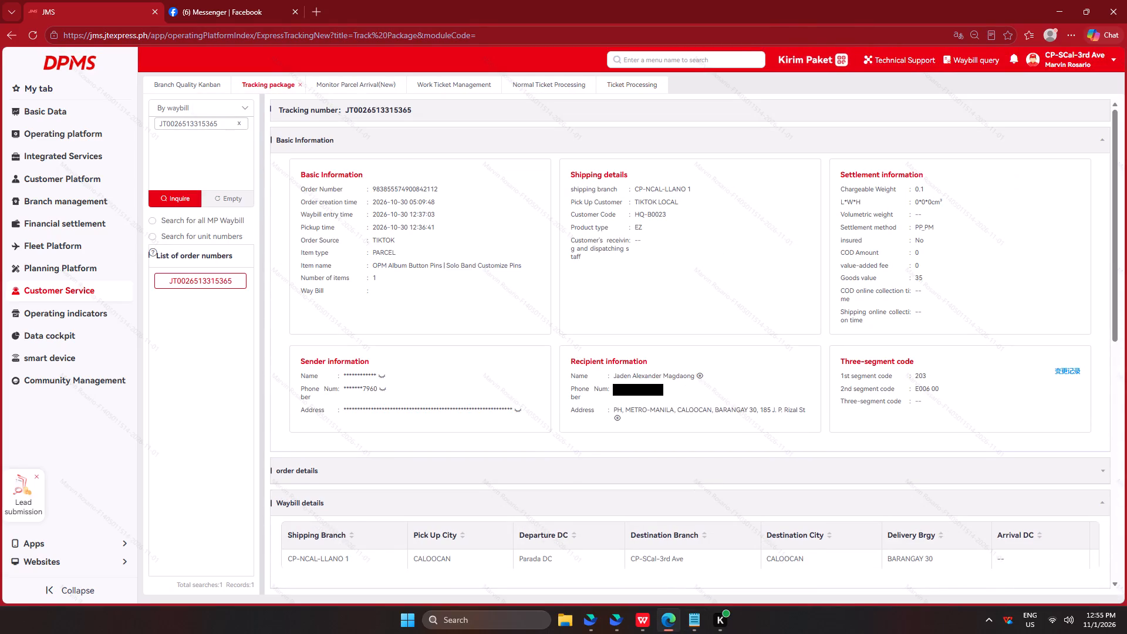
{"action": "left_click_drag", "start_coordinate": [559, 375], "coordinate": [814, 413]}
{"action": "key", "text": "ctrl+c"}
{"action": "key", "text": "ctrl+c"}
{"action": "key", "text": "ctrl+c"}
{"action": "key", "text": "ctrl+c"}
{"action": "key", "text": "ctrl+c"}
{"action": "left_click", "coordinate": [692, 625], "text": "ctrl"}
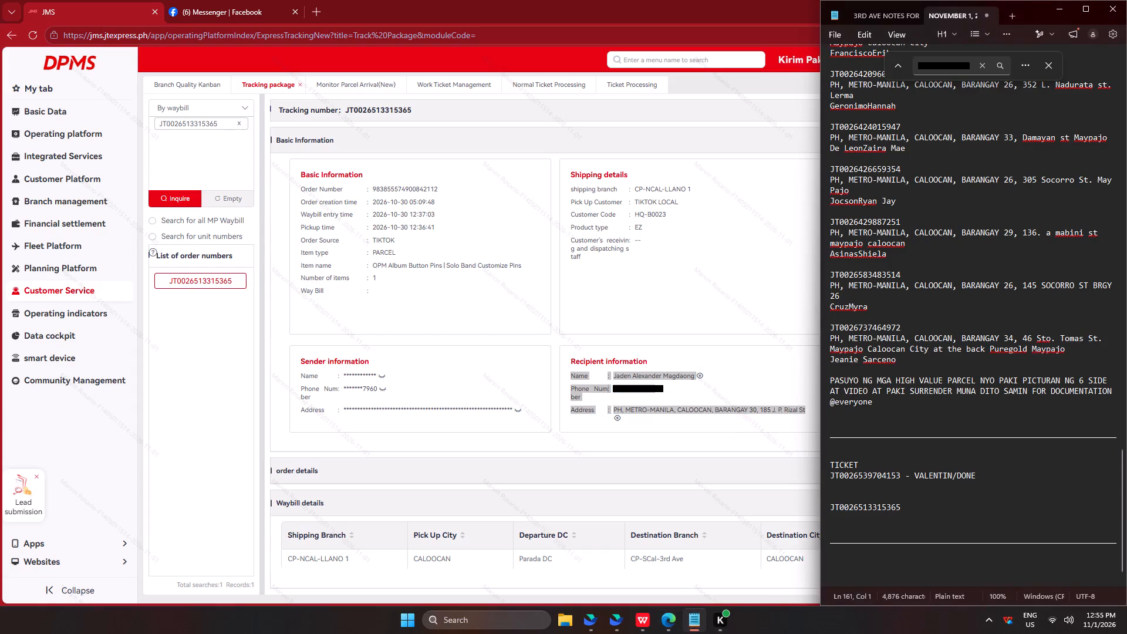
{"action": "left_click", "coordinate": [907, 507]}
{"action": "key", "text": "Return"}
{"action": "key", "text": "ctrl+v"}
{"action": "left_click_drag", "start_coordinate": [870, 503], "coordinate": [816, 493]}
{"action": "key", "text": "BackSpace"}
{"action": "key", "text": "BackSpace"}
{"action": "key", "text": "space"}
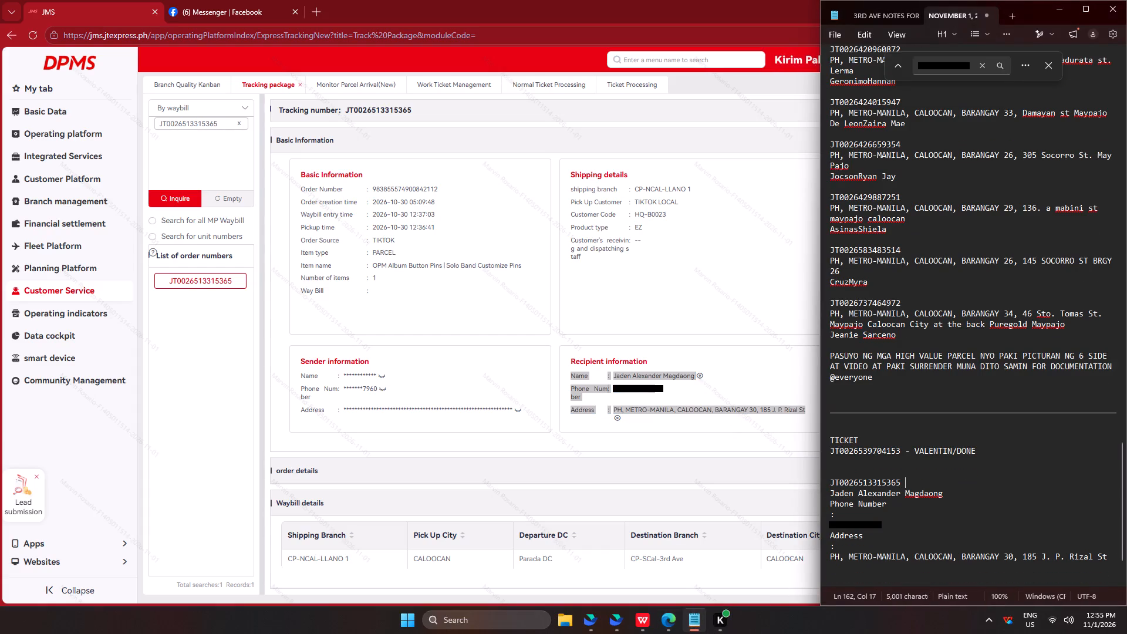
{"action": "type", "text": "-"}
{"action": "key", "text": "space"}
{"action": "type", "text": "CHRIS"}
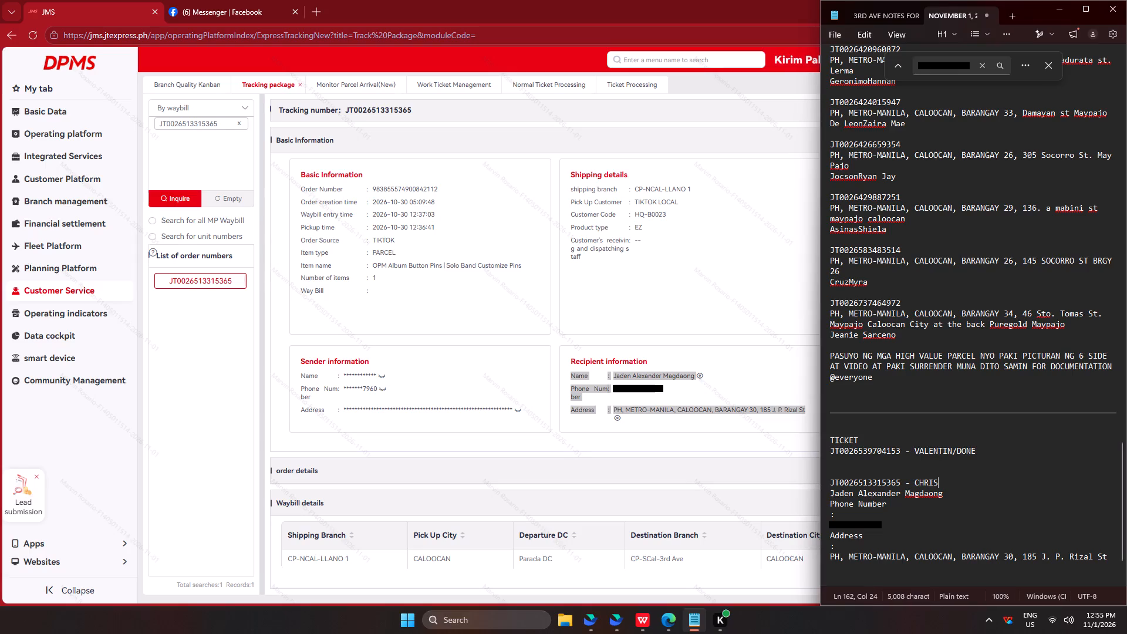
Remove the Phone Number and Address labels, their colons and the blank line from the pasted recipient details.
{"action": "left_click_drag", "start_coordinate": [858, 514], "coordinate": [812, 505]}
{"action": "key", "text": "BackSpace"}
{"action": "key", "text": "BackSpace"}
{"action": "left_click_drag", "start_coordinate": [845, 521], "coordinate": [812, 510]}
{"action": "key", "text": "BackSpace"}
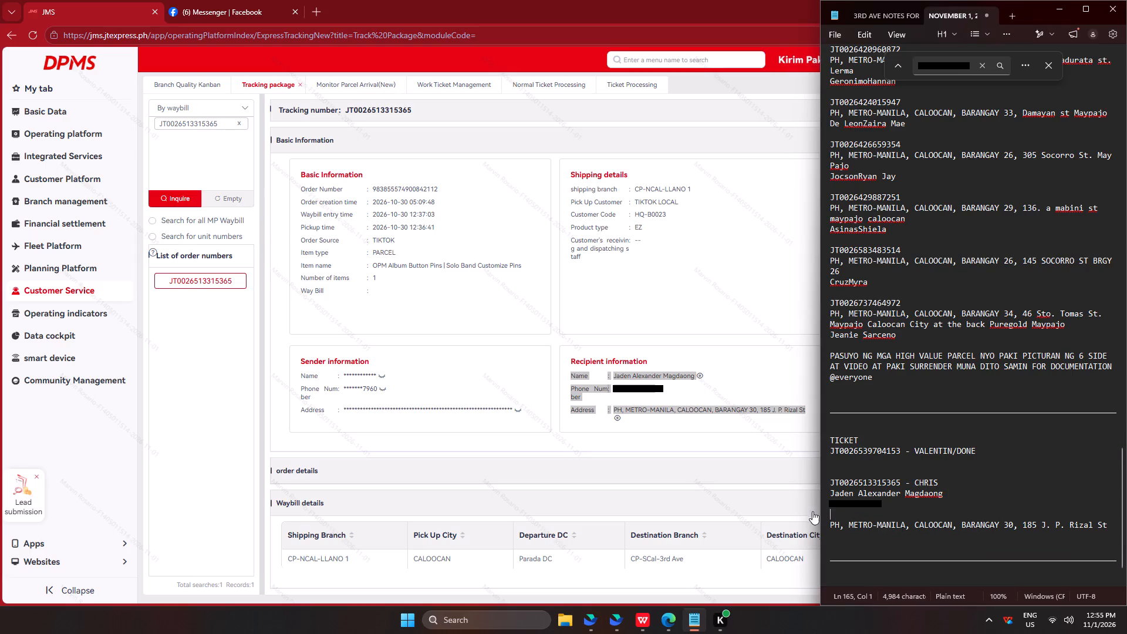
{"action": "key", "text": "BackSpace"}
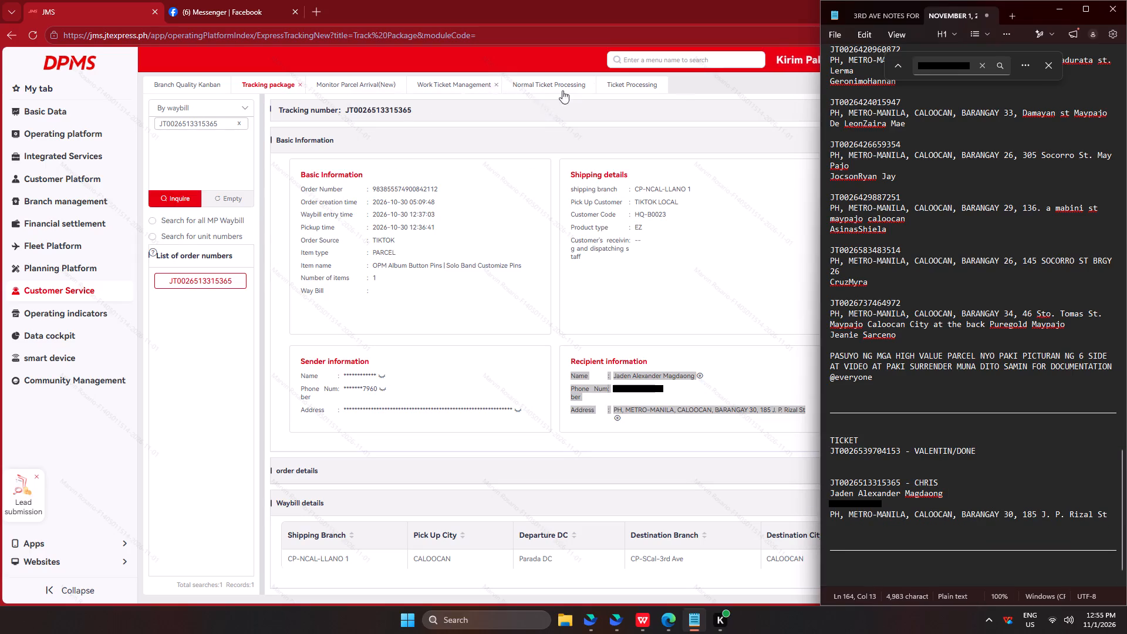
Return to the Ticket Processing page in the browser to check the to-be-processed tickets, and switch to Normal Ticket Processing.
{"action": "left_click", "coordinate": [633, 82]}
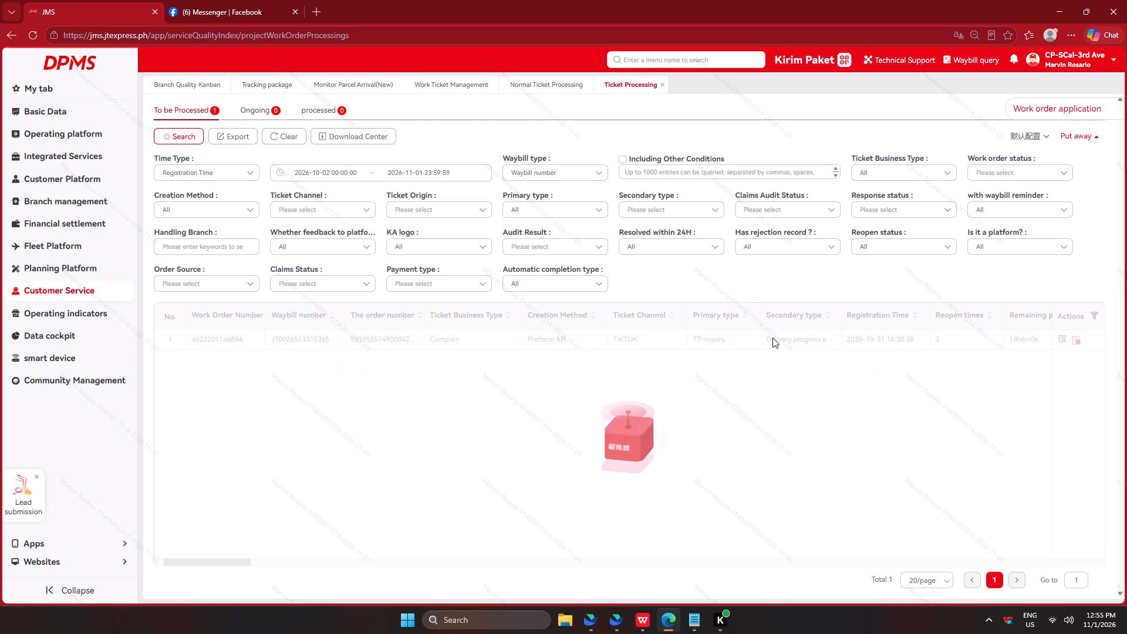
{"action": "left_click", "coordinate": [554, 87]}
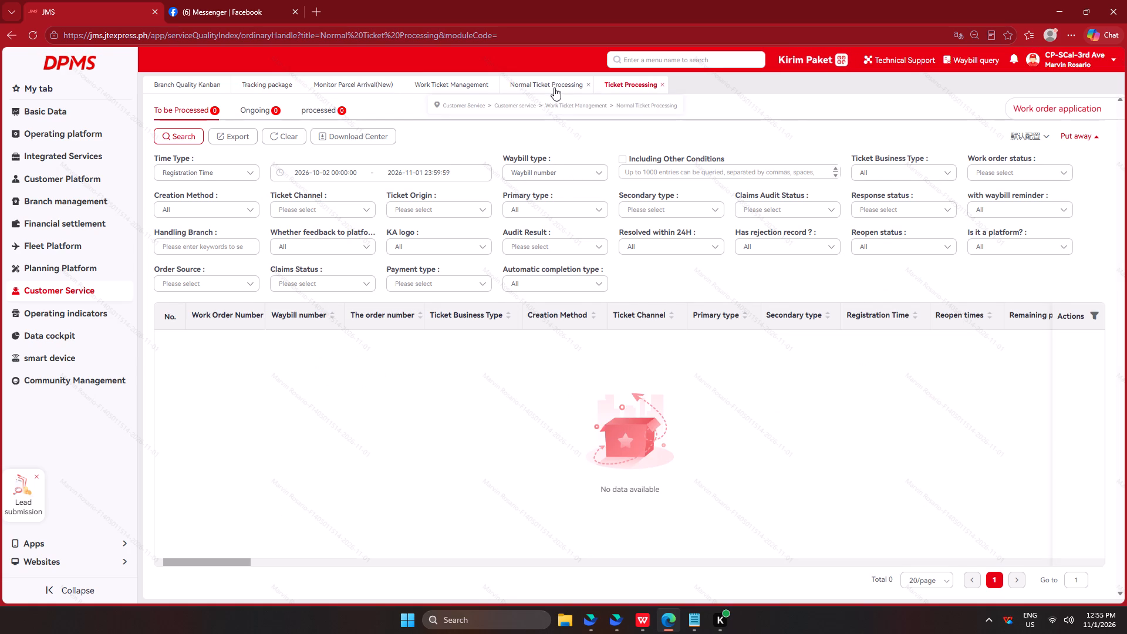
Search the to-be-processed normal tickets handled by the CP-SCal-3rd Ave branch for 2026-11-01.
{"action": "left_click", "coordinate": [184, 138]}
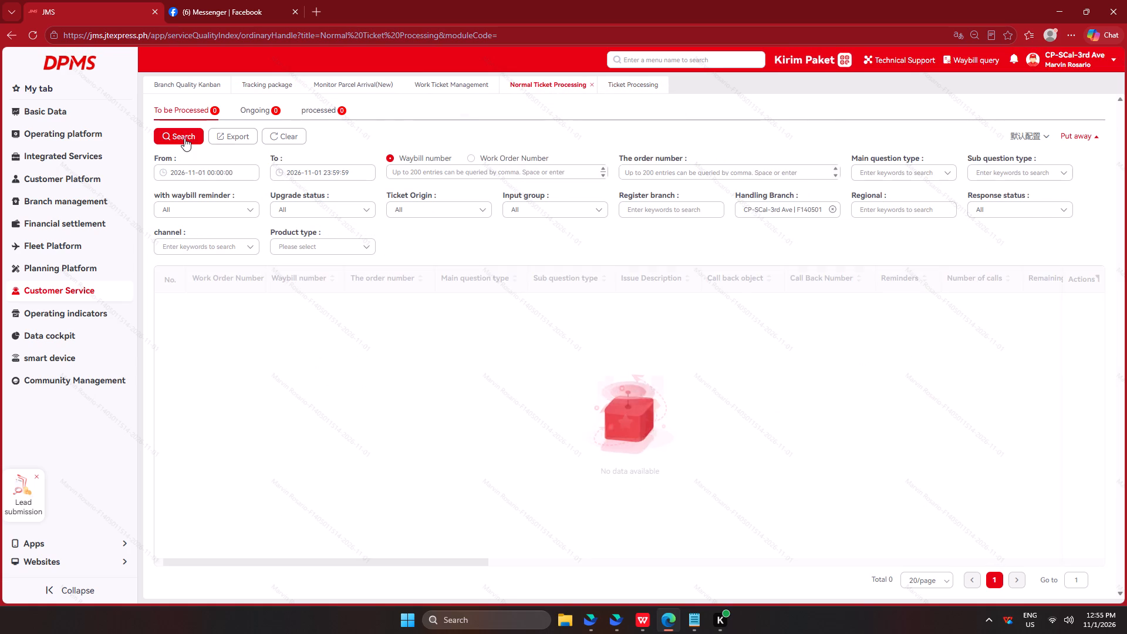
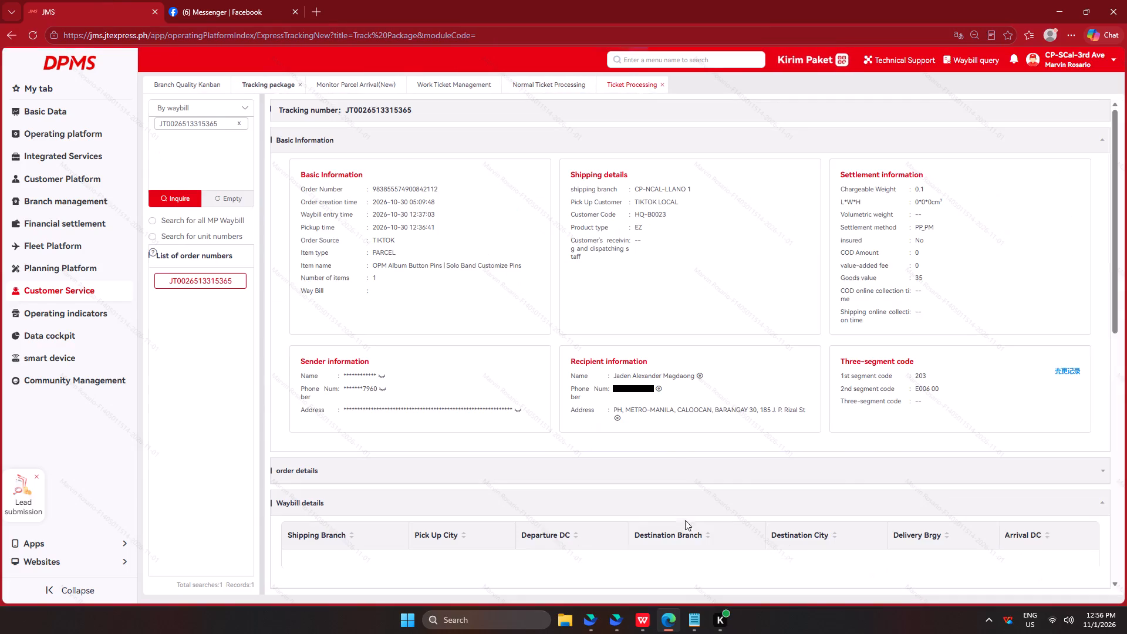
{"action": "left_click", "coordinate": [691, 623]}
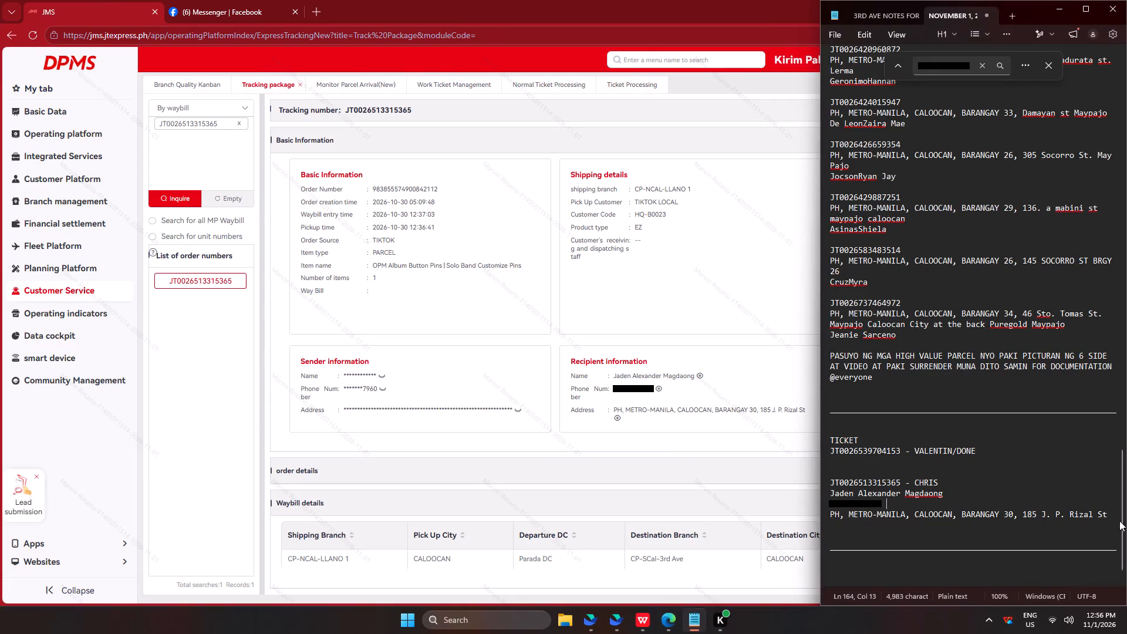
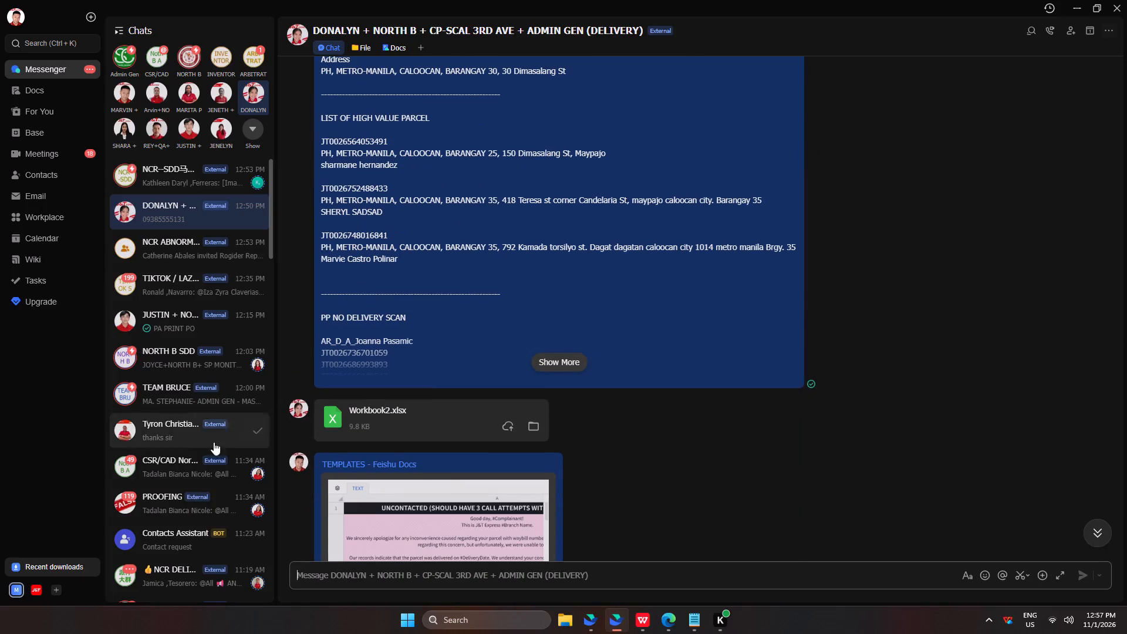
In the TEAM BRUCE group chat, find the earlier CP-SCAL 3RD AVE clear area post and paste the copied warehouse photo into a new message.
{"action": "scroll", "coordinate": [173, 420], "scroll_direction": "up", "scroll_amount": 6}
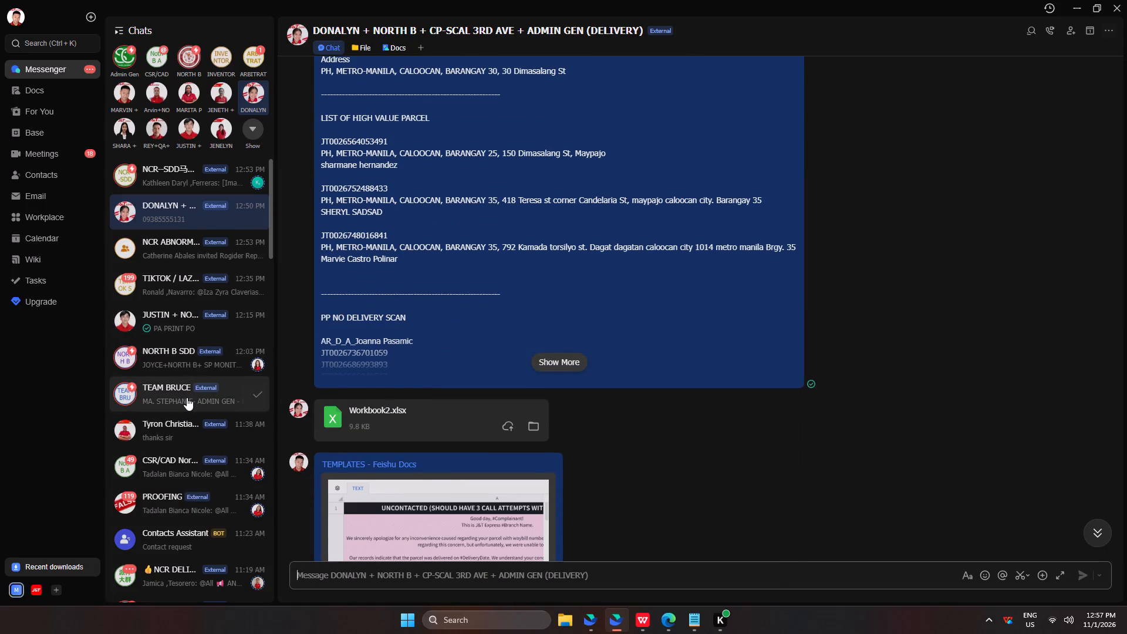
{"action": "left_click", "coordinate": [187, 397]}
{"action": "scroll", "coordinate": [392, 383], "scroll_direction": "down", "scroll_amount": 6}
{"action": "scroll", "coordinate": [440, 419], "scroll_direction": "up", "scroll_amount": 13}
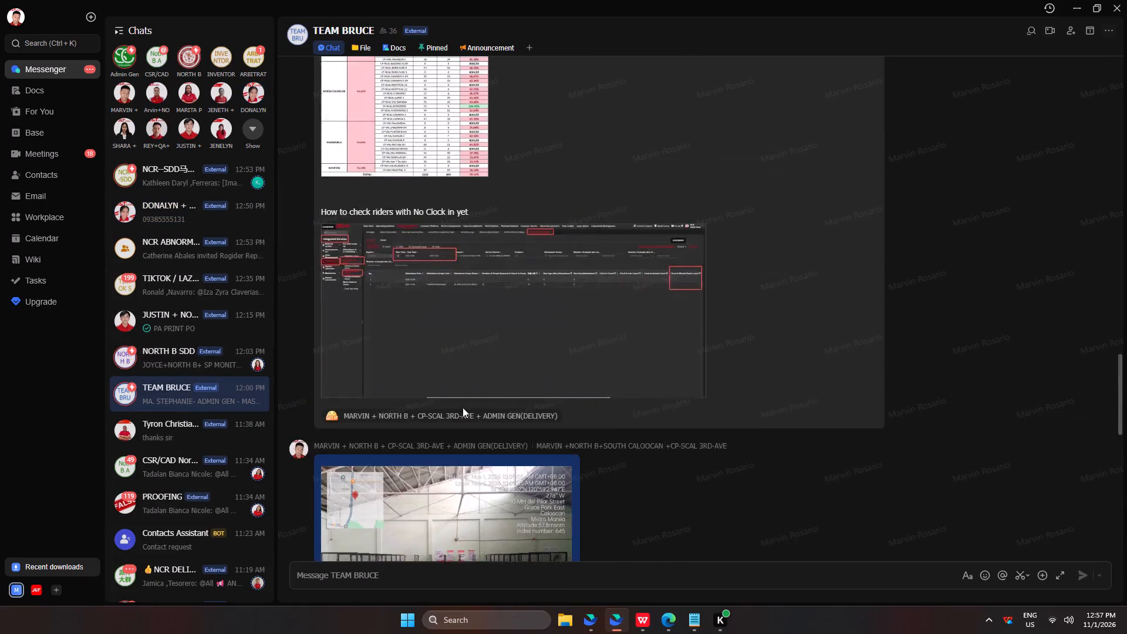
{"action": "scroll", "coordinate": [463, 407], "scroll_direction": "down", "scroll_amount": 5}
{"action": "scroll", "coordinate": [460, 382], "scroll_direction": "up", "scroll_amount": 3}
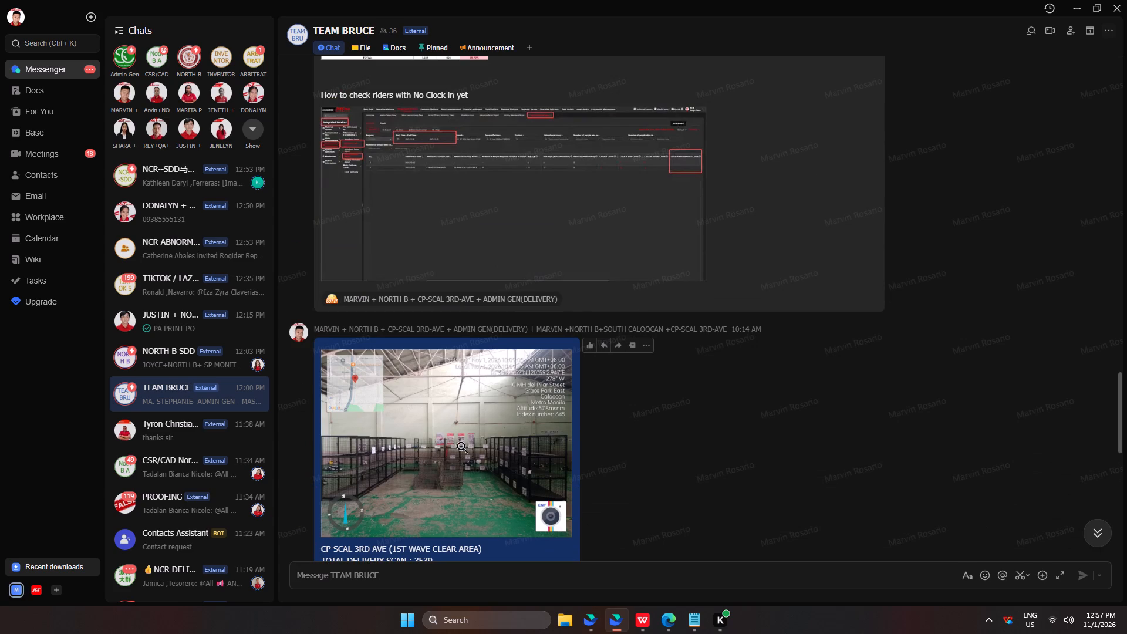
{"action": "scroll", "coordinate": [461, 443], "scroll_direction": "down", "scroll_amount": 4}
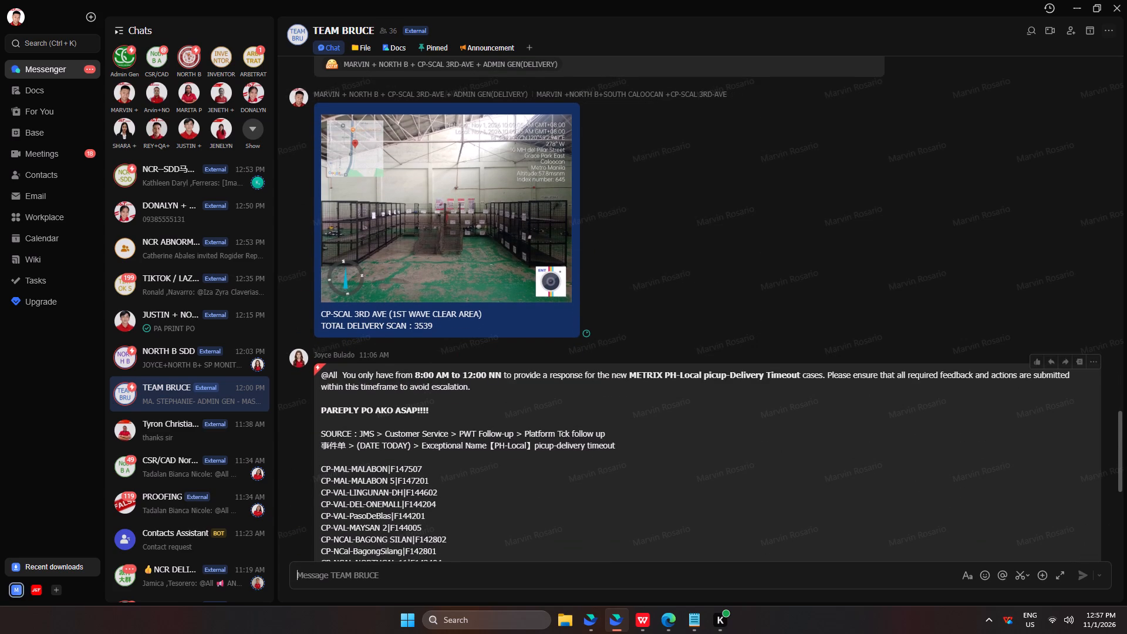
{"action": "left_click", "coordinate": [393, 579]}
{"action": "key", "text": "ctrl+v"}
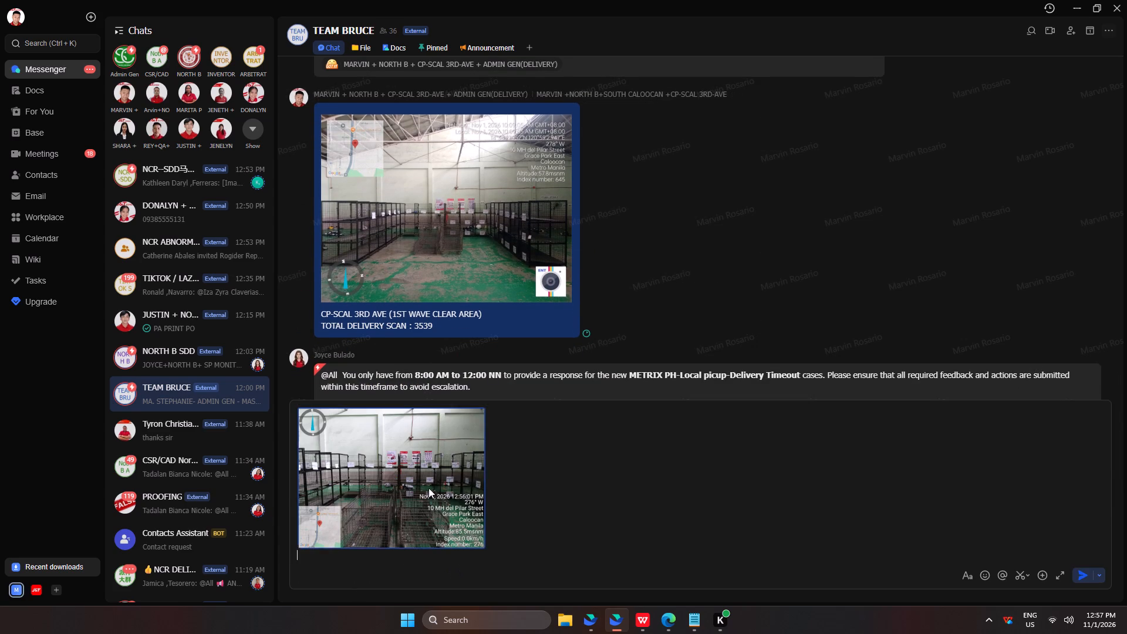
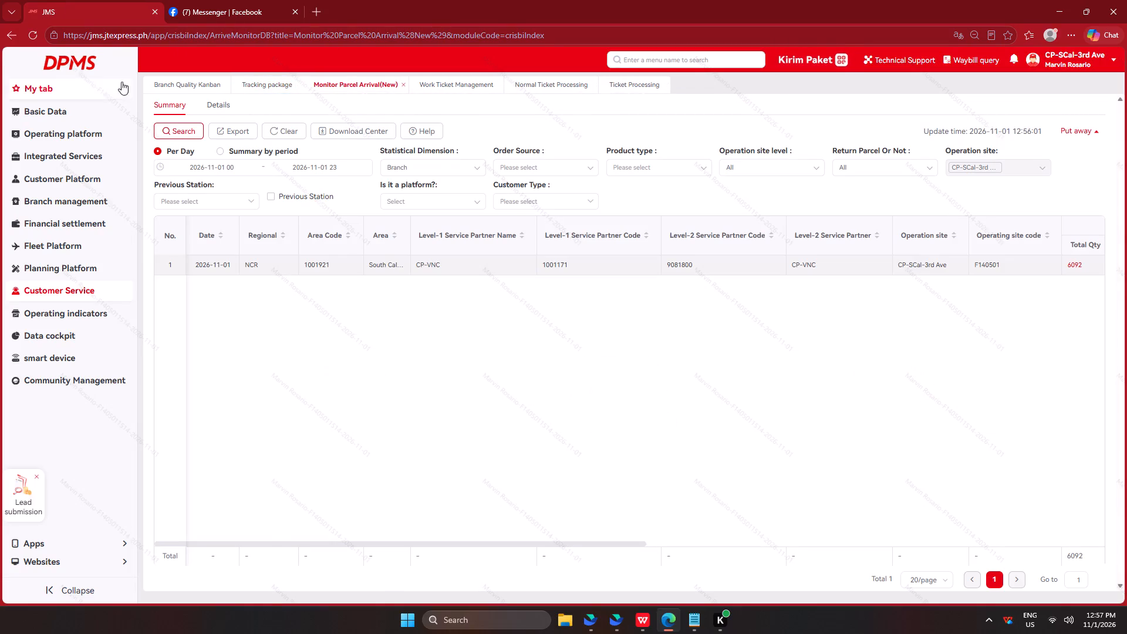
Open the POD progress report, run the branch summary search, and examine the delivery scan, on-time and delay columns.
{"action": "left_click", "coordinate": [95, 83]}
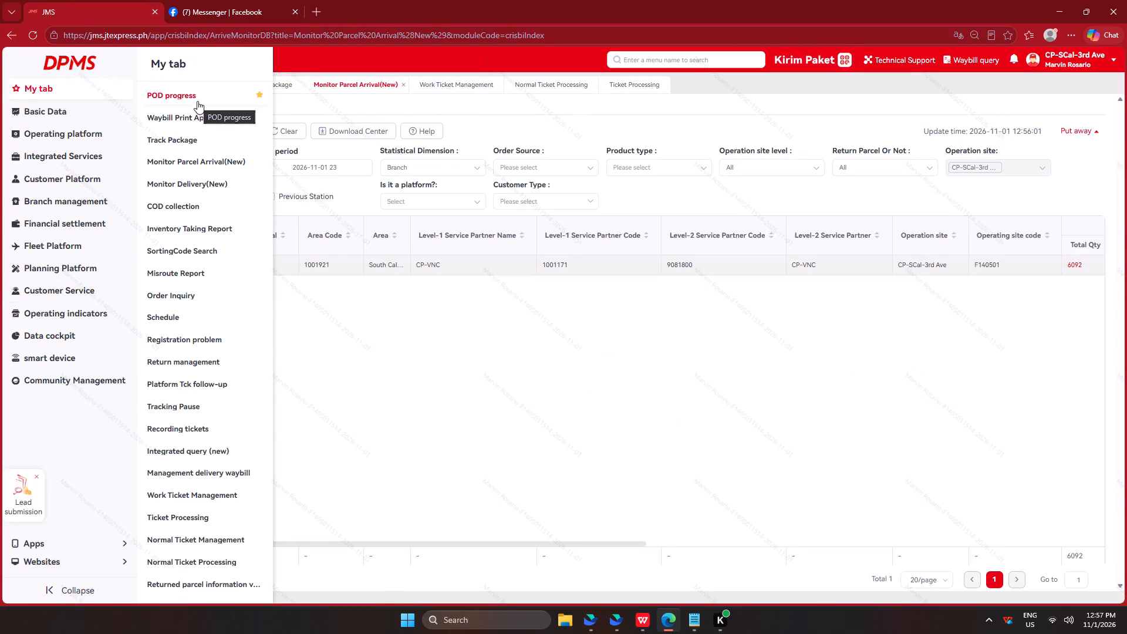
{"action": "left_click", "coordinate": [197, 101]}
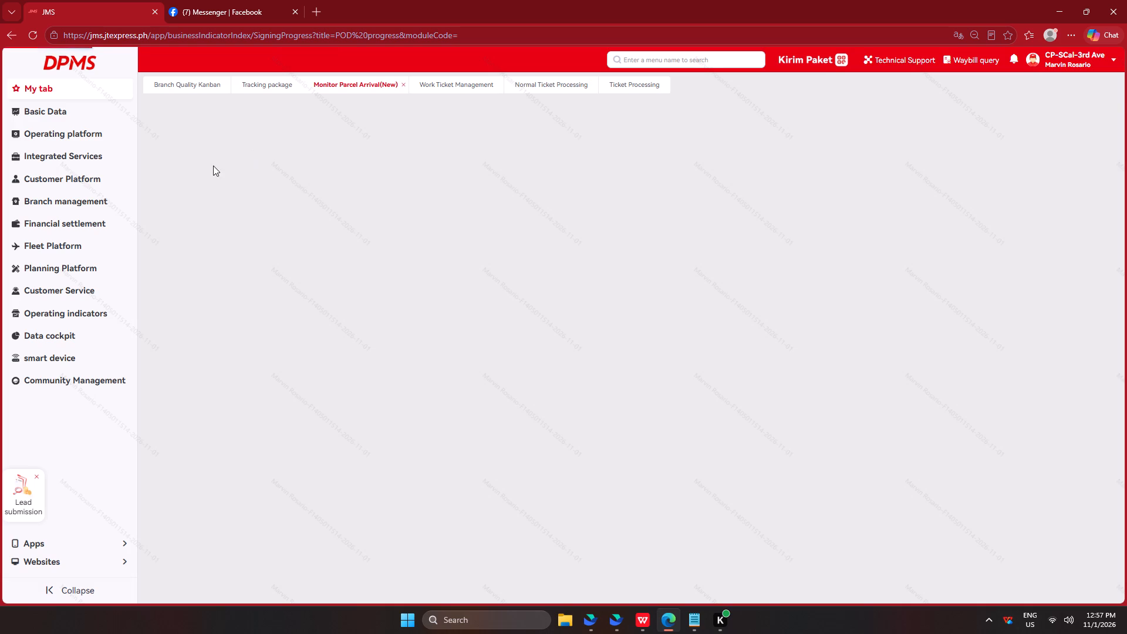
{"action": "left_click", "coordinate": [186, 129]}
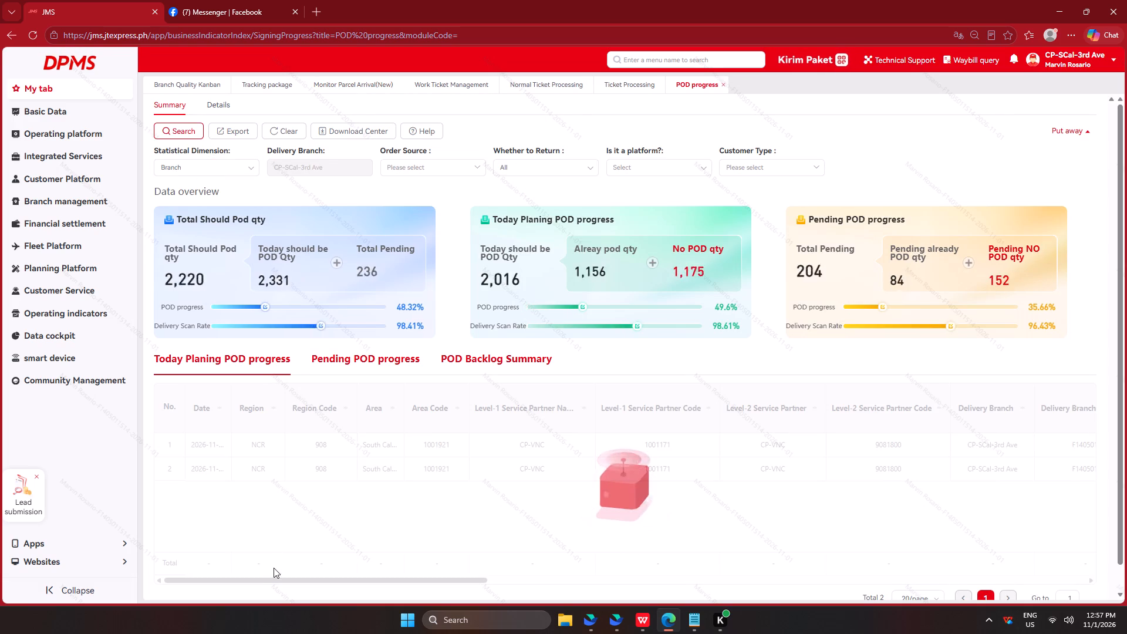
{"action": "left_click_drag", "start_coordinate": [280, 578], "coordinate": [716, 568]}
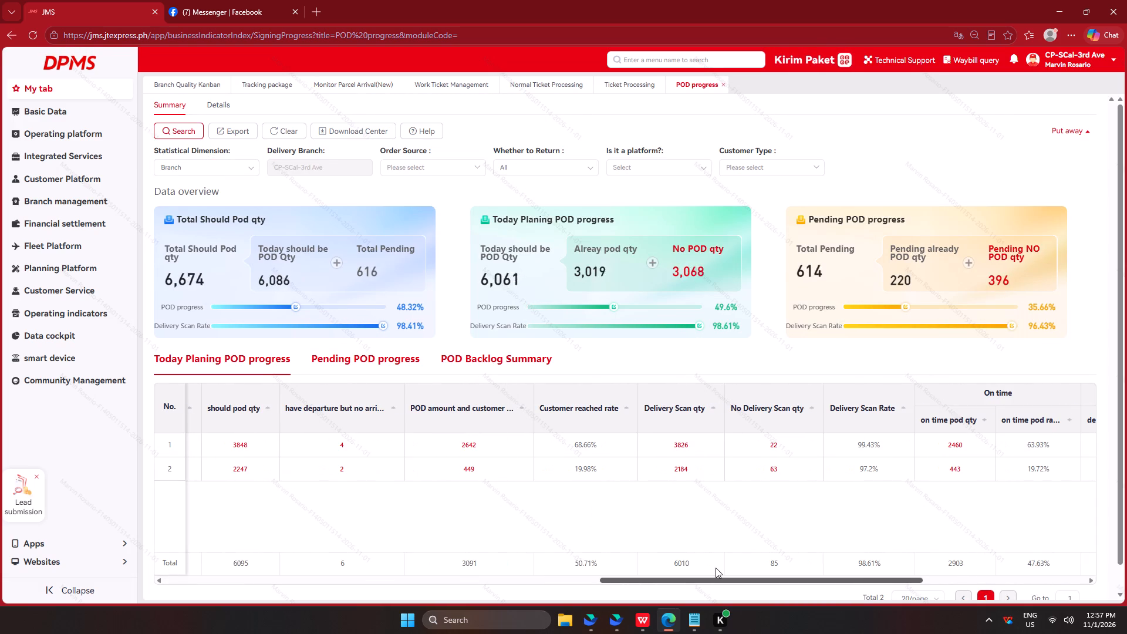
{"action": "left_click_drag", "start_coordinate": [716, 568], "coordinate": [736, 564]}
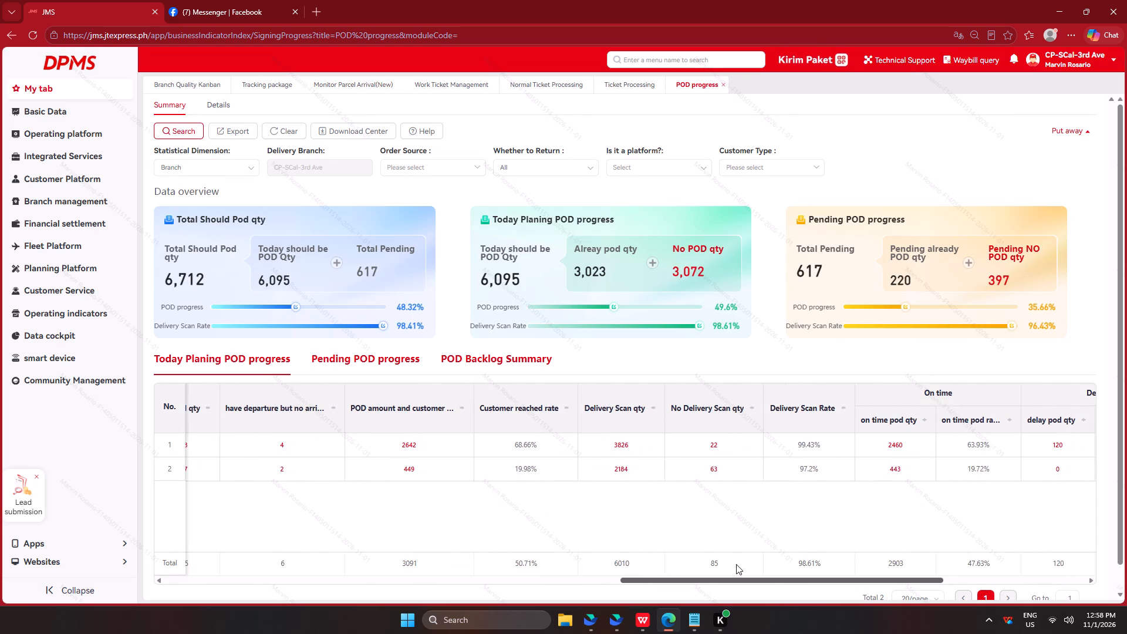
{"action": "left_click_drag", "start_coordinate": [736, 564], "coordinate": [795, 561]}
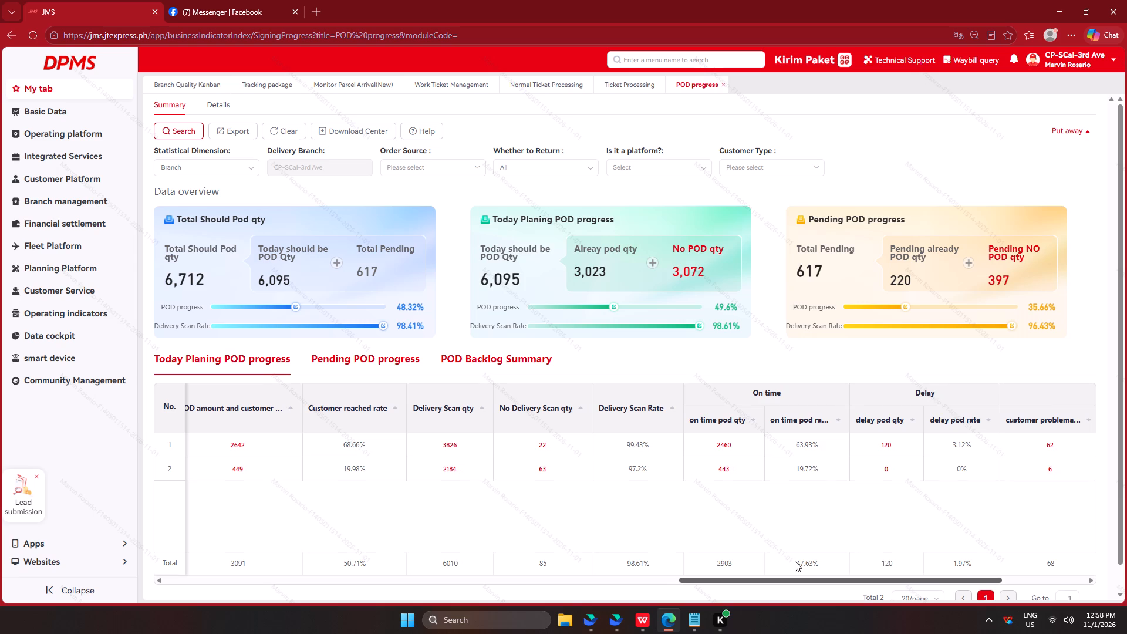
{"action": "left_click_drag", "start_coordinate": [795, 561], "coordinate": [799, 561]}
Open the Monitor Delivery(New) report and run the summary search for the CP-SCal-3rd Ave branch.
{"action": "left_click", "coordinate": [78, 86]}
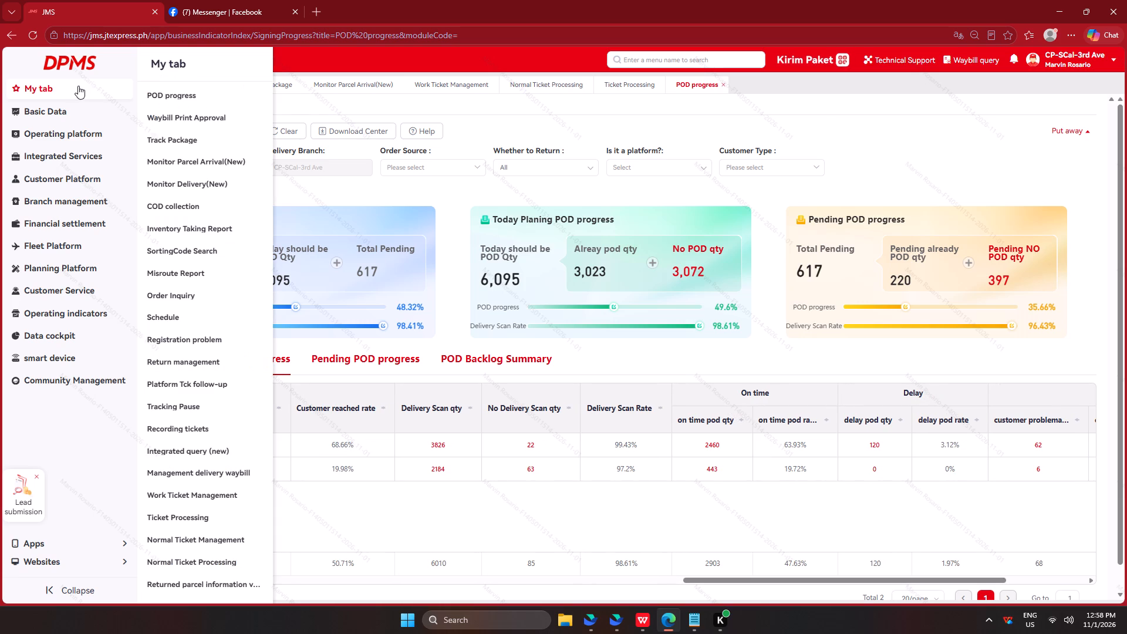
{"action": "left_click", "coordinate": [198, 176]}
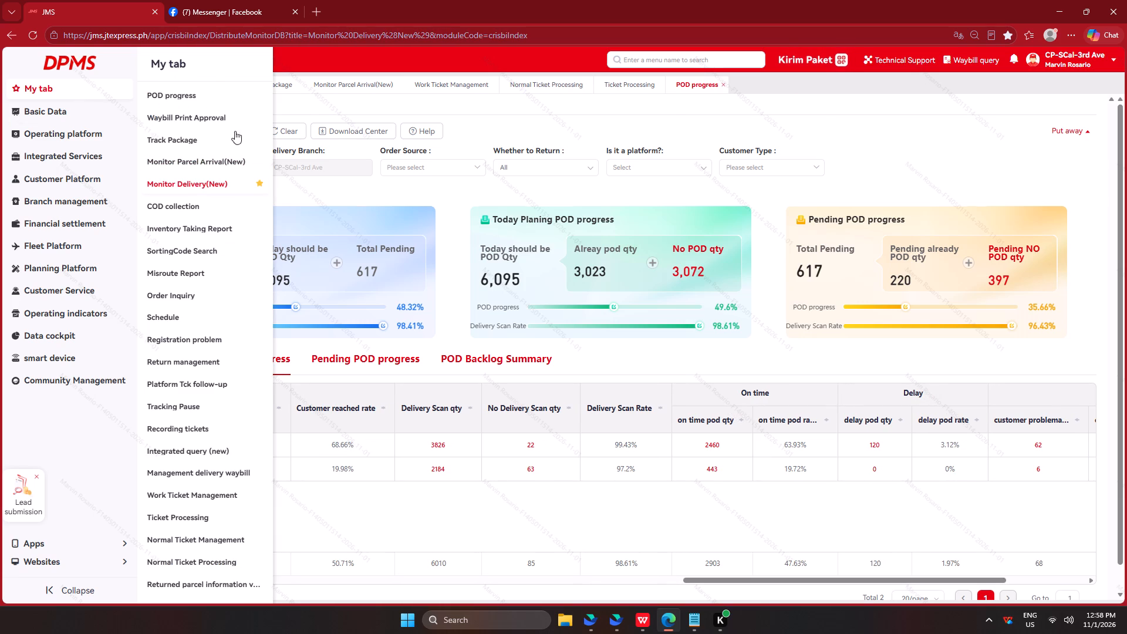
{"action": "left_click", "coordinate": [184, 130]}
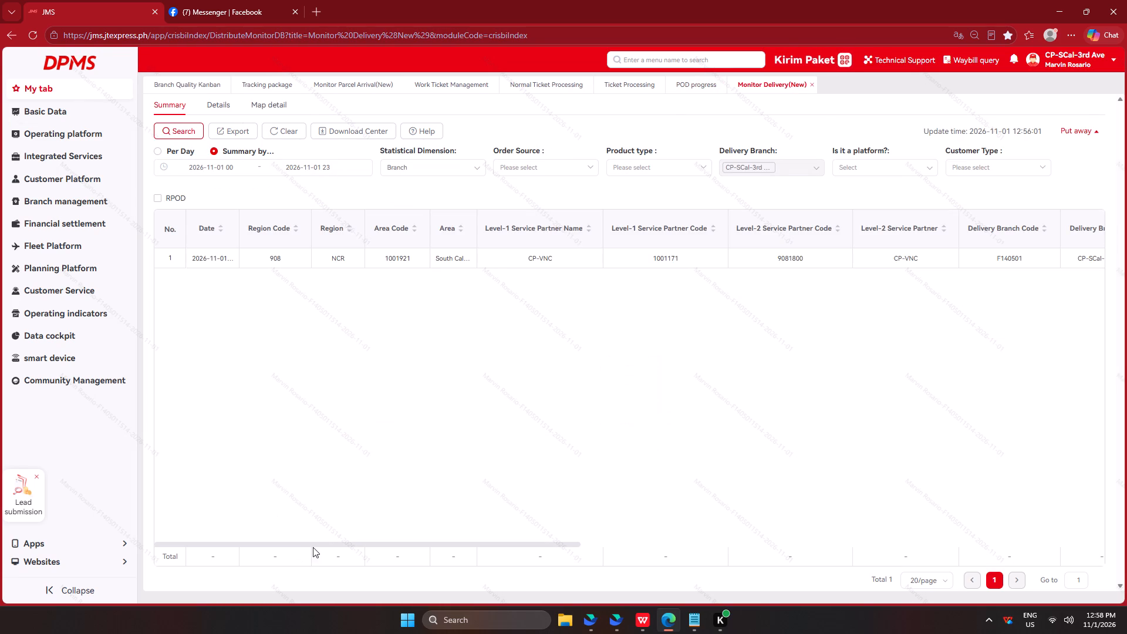
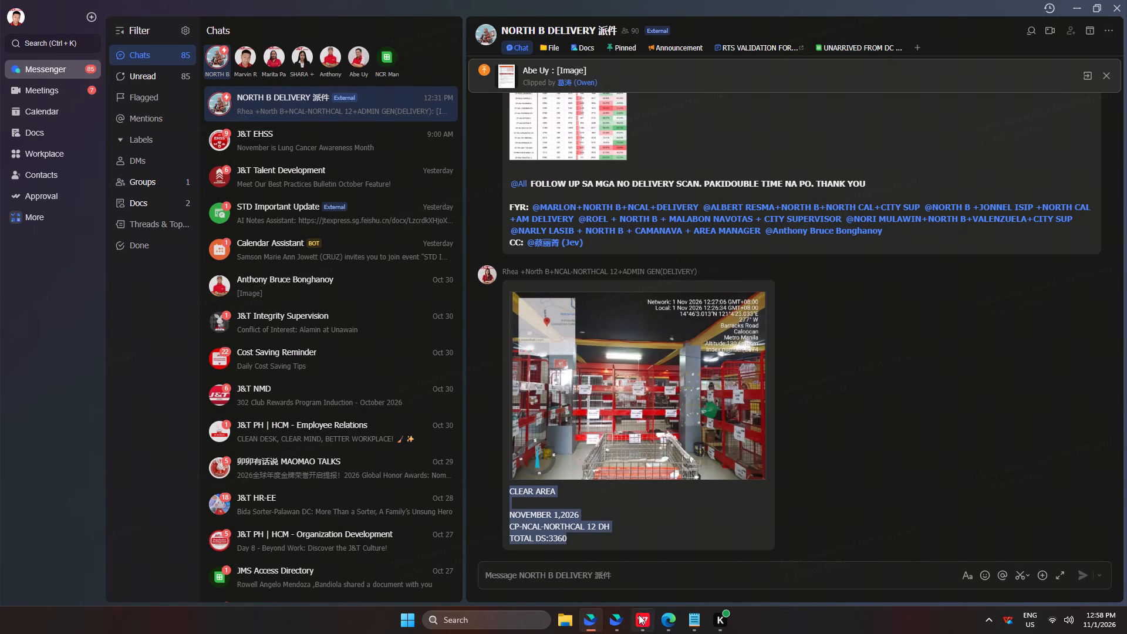
Switch to Lark and paste the copied clear area caption below the photo in the TEAM BRUCE message draft.
{"action": "left_click", "coordinate": [622, 622]}
{"action": "key", "text": "ctrl+v"}
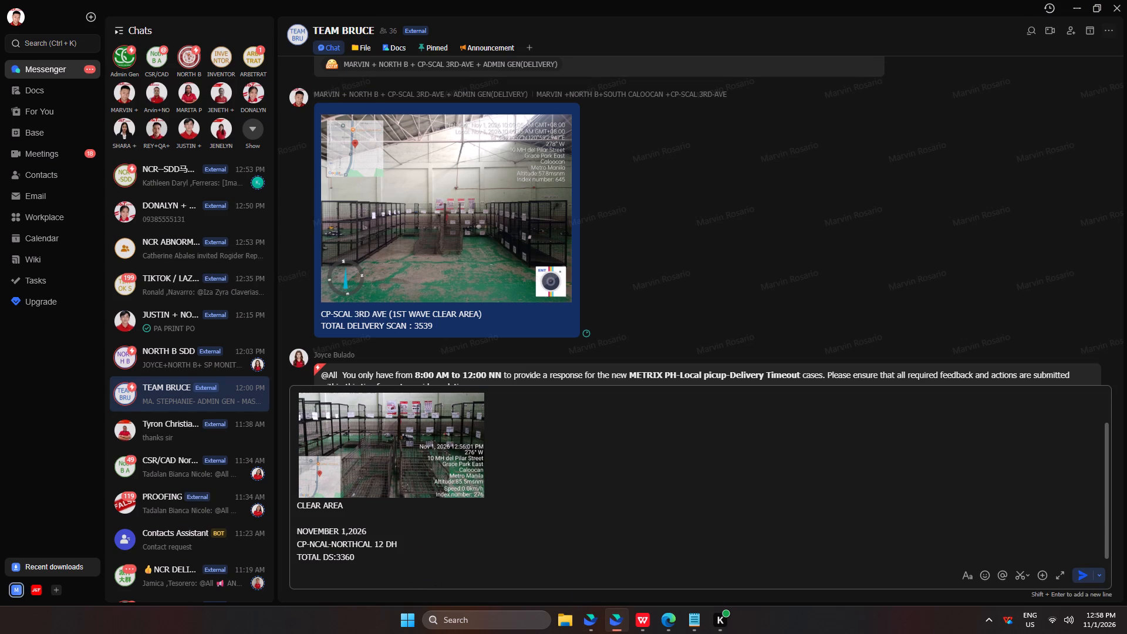
Change the branch line of the caption to CP-SCAL 3RD AVE and clear the number after TOTAL DS.
{"action": "left_click_drag", "start_coordinate": [404, 541], "coordinate": [312, 544]}
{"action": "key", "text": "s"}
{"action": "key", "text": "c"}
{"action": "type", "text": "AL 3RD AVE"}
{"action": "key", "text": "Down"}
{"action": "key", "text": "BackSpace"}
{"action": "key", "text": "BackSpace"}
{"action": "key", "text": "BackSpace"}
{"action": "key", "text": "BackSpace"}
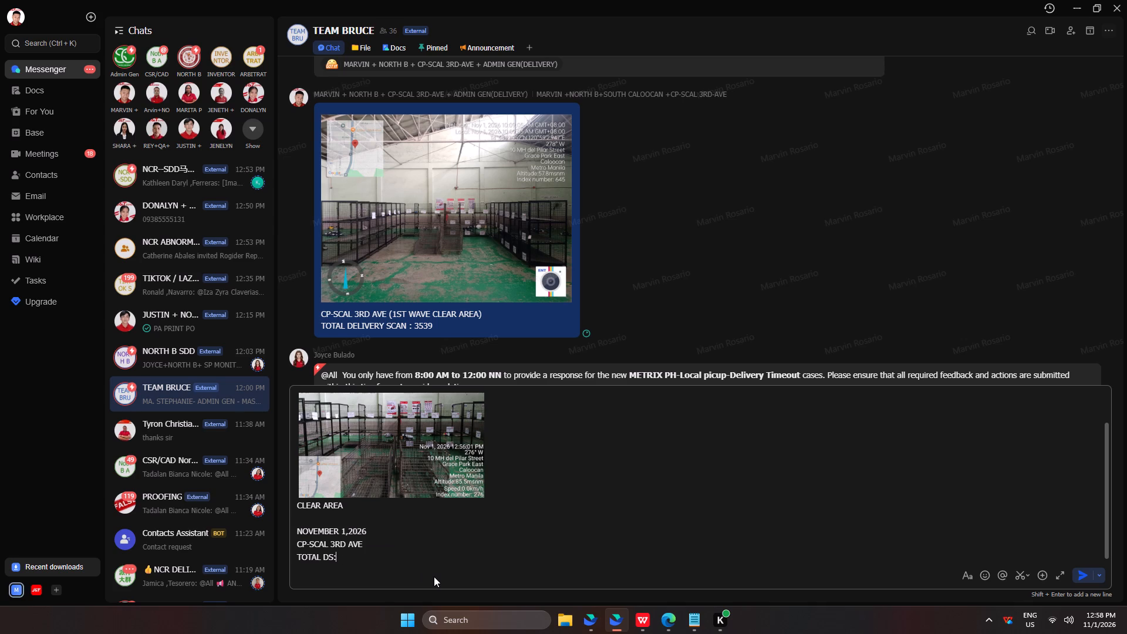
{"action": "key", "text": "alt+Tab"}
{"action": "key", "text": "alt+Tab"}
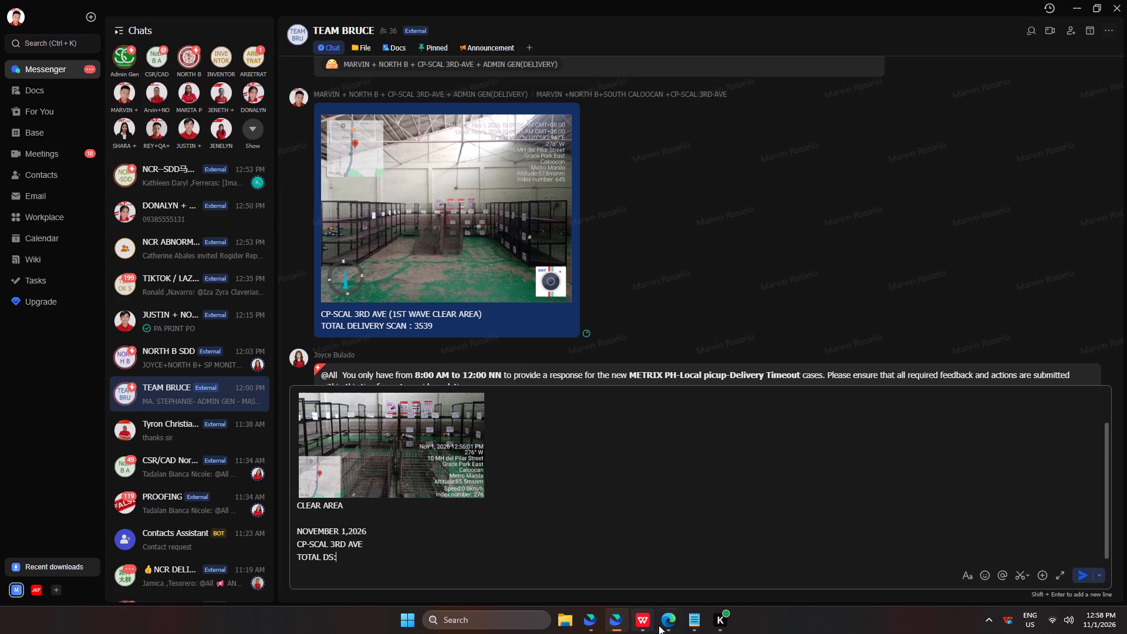
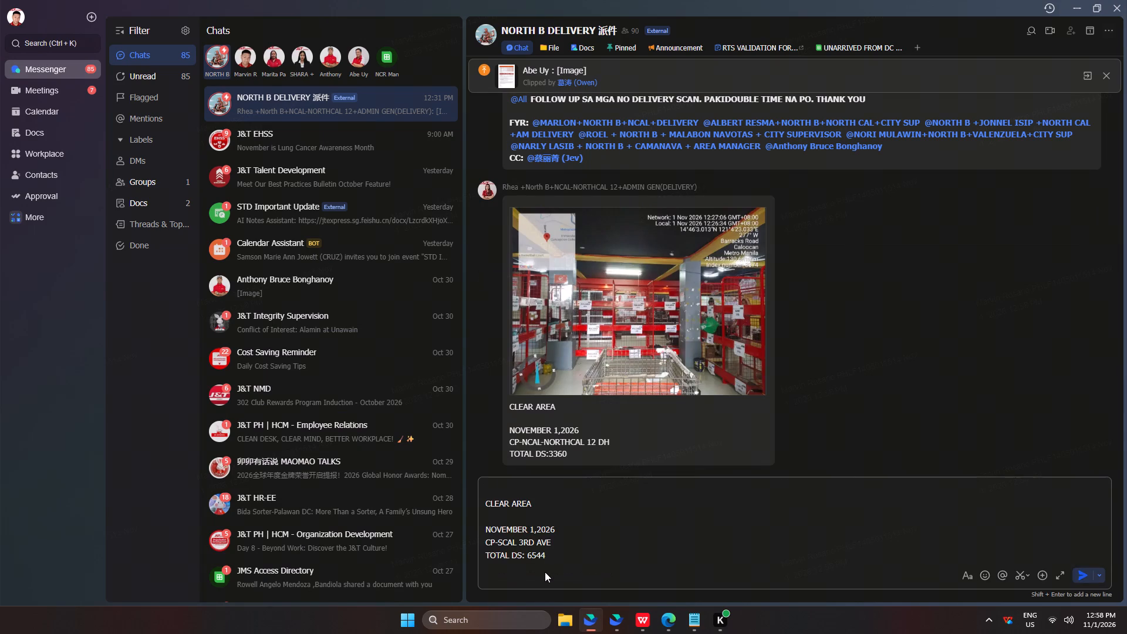
Copy the clear area photo from the TEAM BRUCE draft in Lark and return to the NORTH B DELIVERY draft in Feishu.
{"action": "key", "text": "alt+Tab"}
{"action": "right_click", "coordinate": [397, 447]}
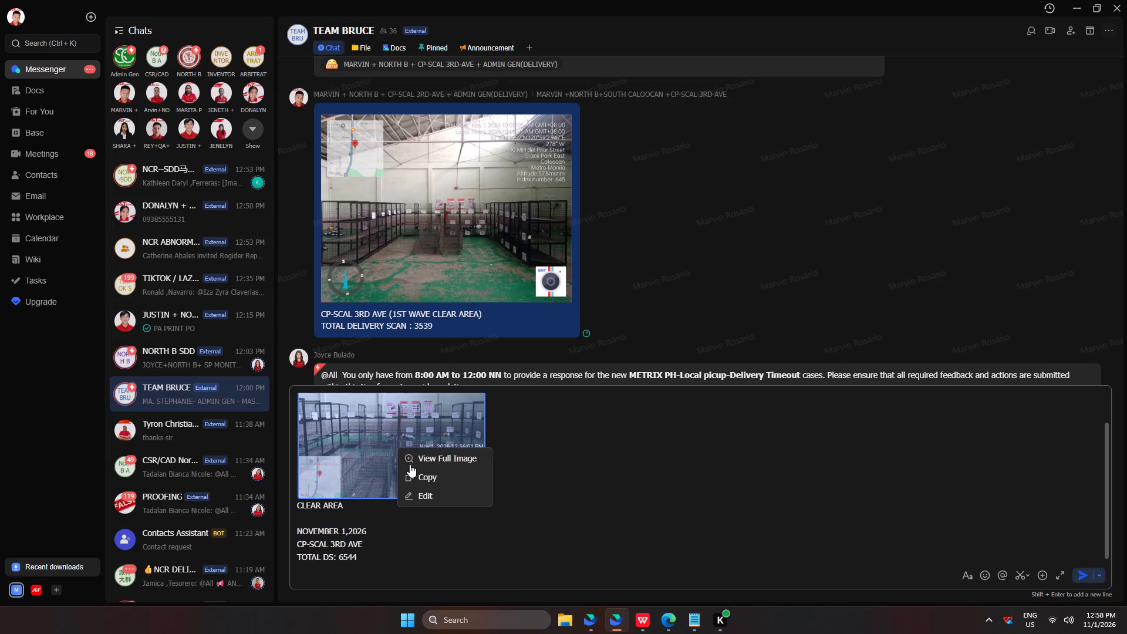
{"action": "left_click", "coordinate": [416, 475]}
{"action": "left_click", "coordinate": [592, 628]}
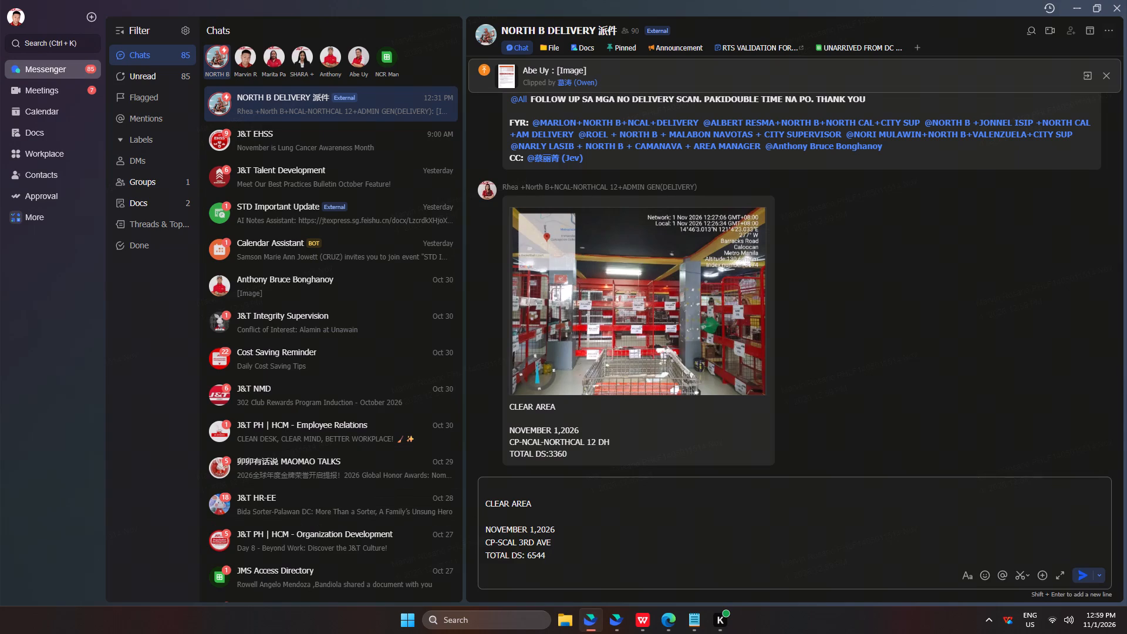
Paste the copied rack photo above CLEAR AREA in the NORTH B DELIVERY draft message and remove the extra blank line.
{"action": "left_click", "coordinate": [497, 496]}
{"action": "key", "text": "ctrl+v"}
{"action": "key", "text": "BackSpace"}
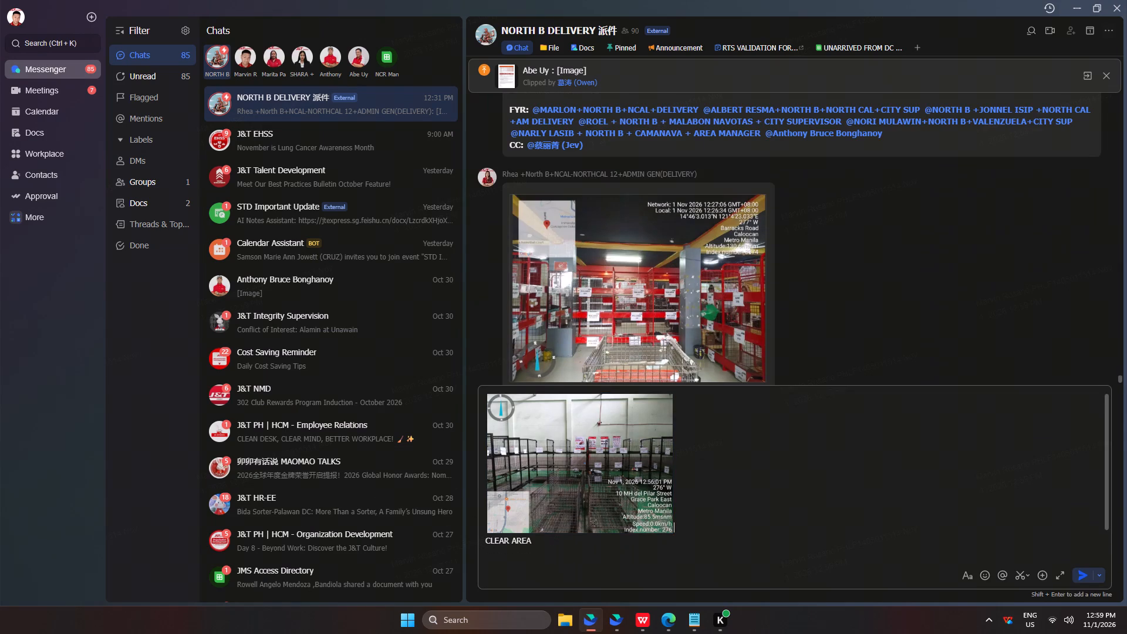
Reformat the date line in the draft message as "NOVEMBER 01, 2026".
{"action": "scroll", "coordinate": [613, 559], "scroll_direction": "down", "scroll_amount": 7}
{"action": "left_click", "coordinate": [556, 555]}
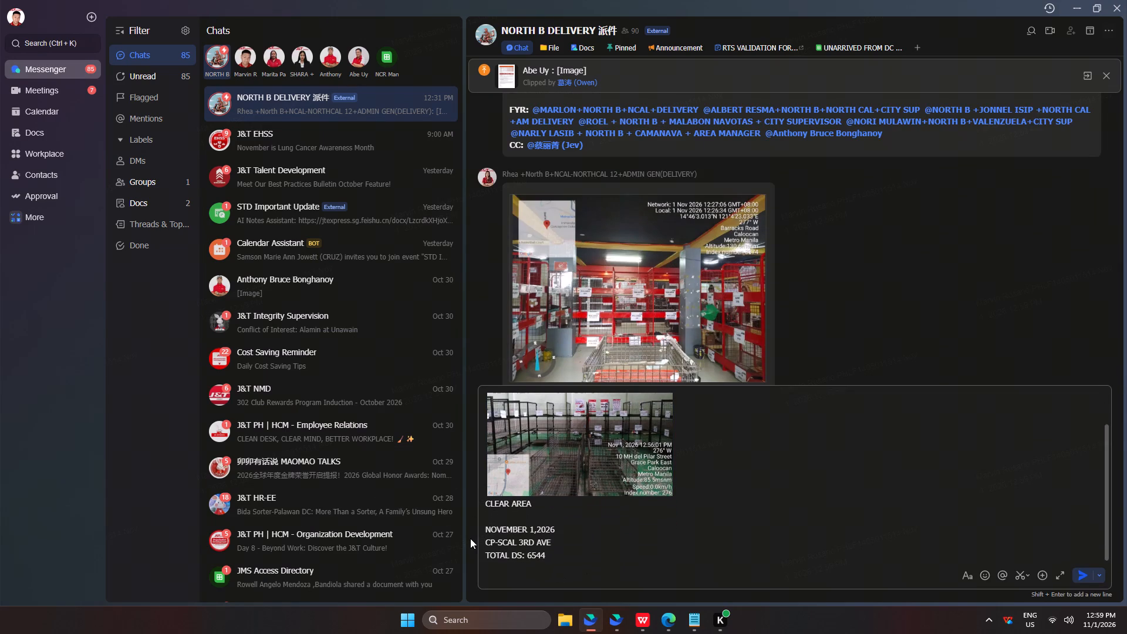
{"action": "left_click", "coordinate": [537, 529]}
{"action": "key", "text": "space"}
{"action": "left_click", "coordinate": [527, 529]}
{"action": "key", "text": "Right"}
{"action": "key", "text": "0"}
Send the captioned clear area photo to the NORTH B DELIVERY group chat.
{"action": "key", "text": "Return"}
Switch to Lark, reformat the date in the TEAM BRUCE draft as "NOVEMBER 01, 2026" and send the captioned clear area photo.
{"action": "key", "text": "alt+Tab"}
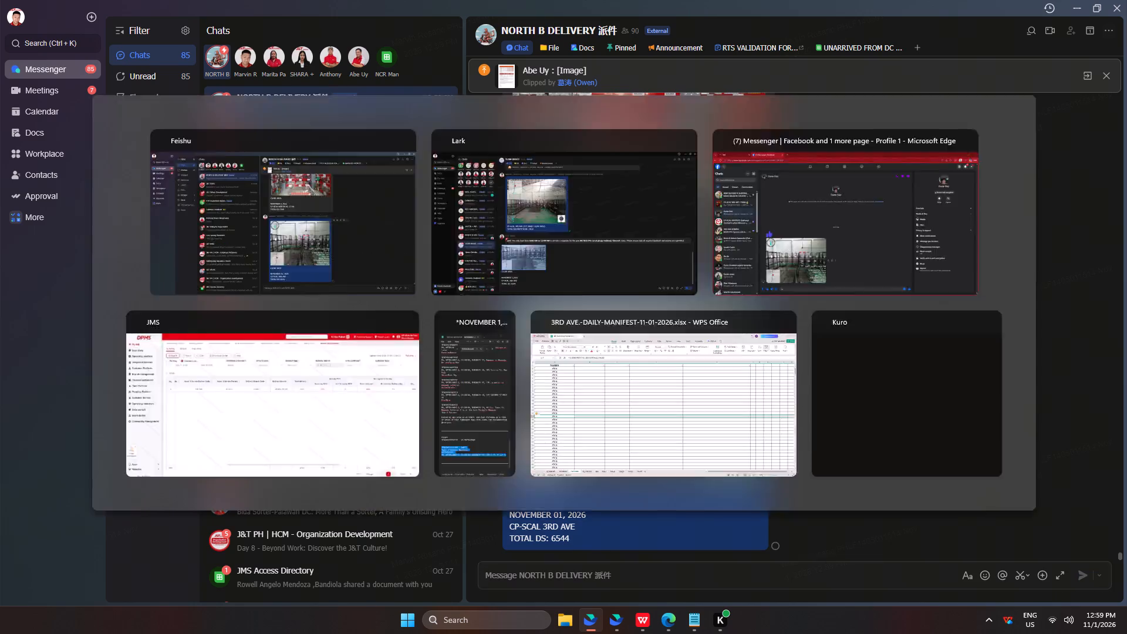
{"action": "left_click", "coordinate": [341, 528]}
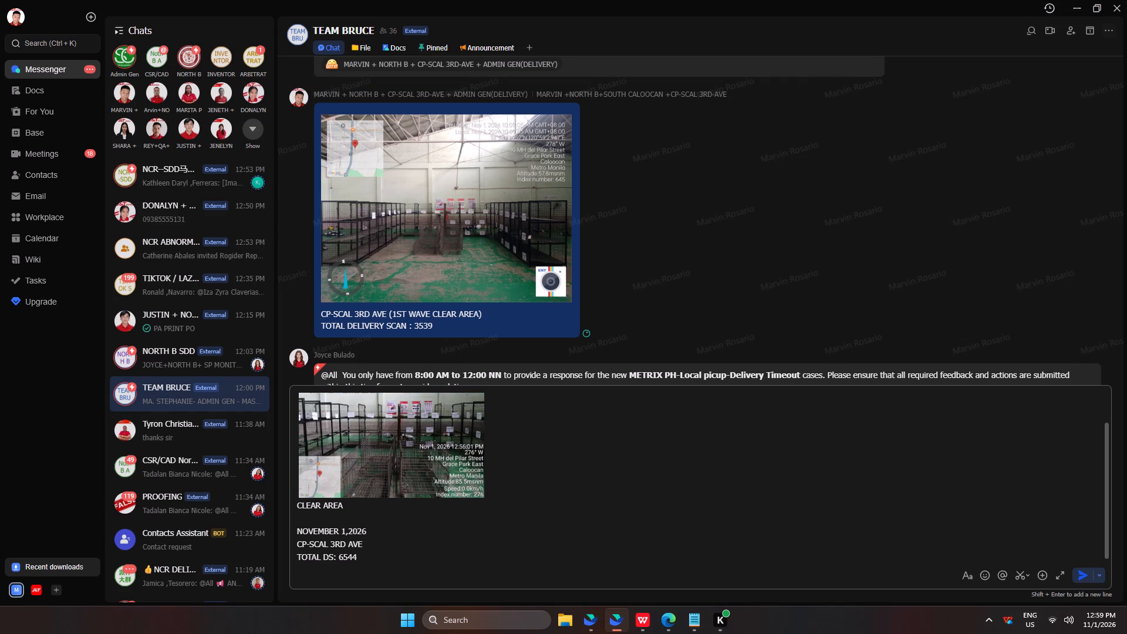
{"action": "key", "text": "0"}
{"action": "key", "text": "Right"}
{"action": "key", "text": "Right"}
{"action": "key", "text": "Left"}
{"action": "key", "text": "Right"}
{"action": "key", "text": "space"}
{"action": "key", "text": "Return"}
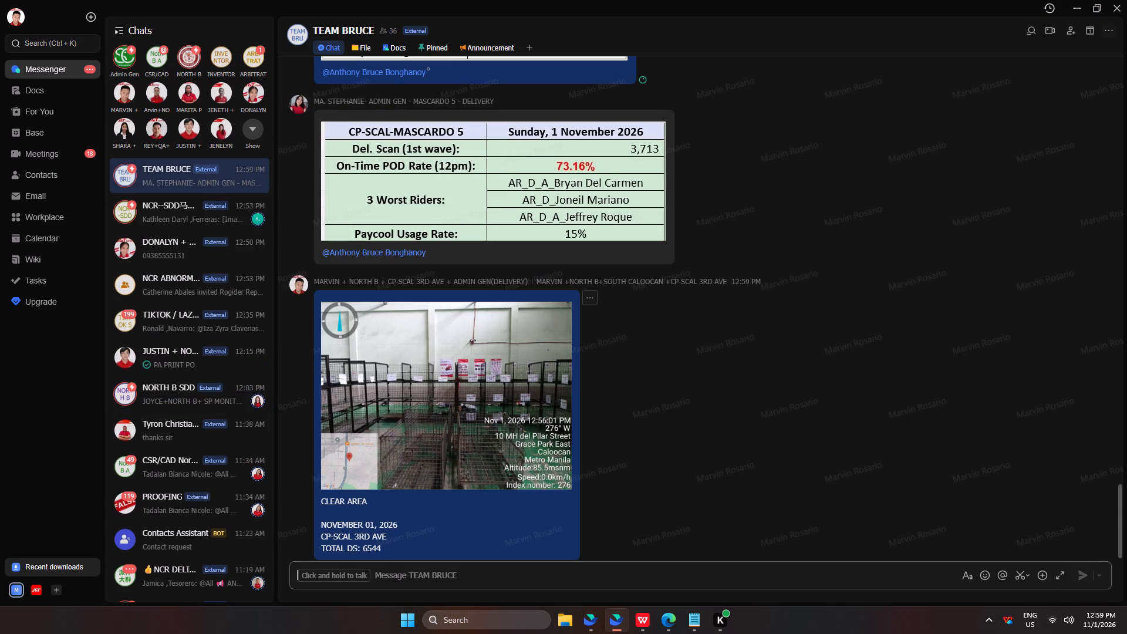
{"action": "scroll", "coordinate": [542, 466], "scroll_direction": "down", "scroll_amount": 7}
Return to the NORTH B DELIVERY chat in Feishu.
{"action": "key", "text": "alt+Tab"}
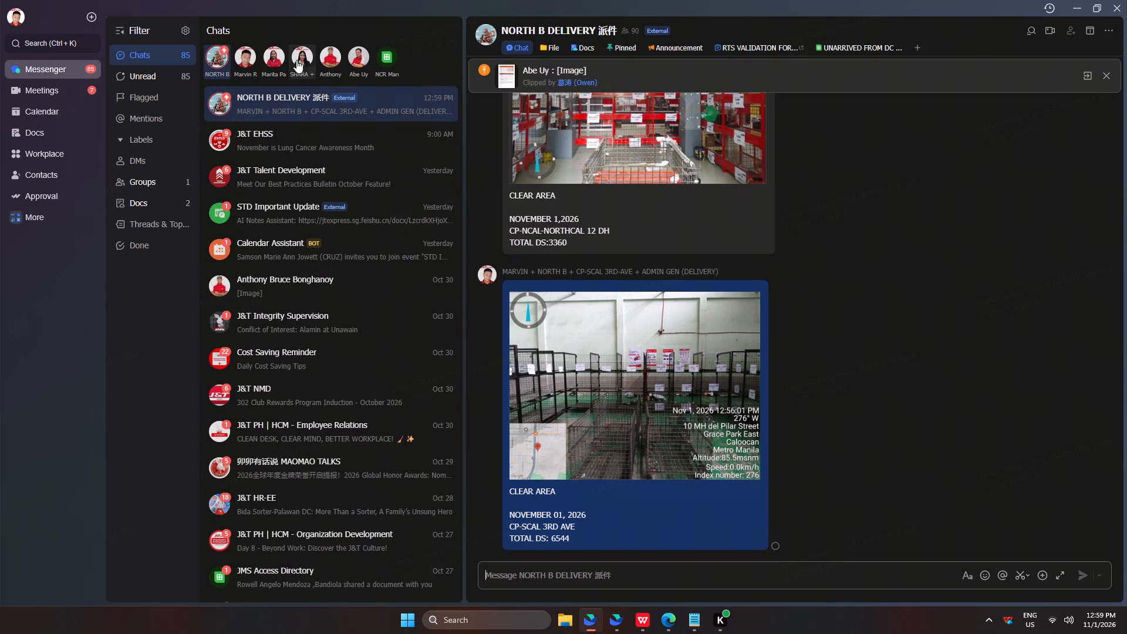
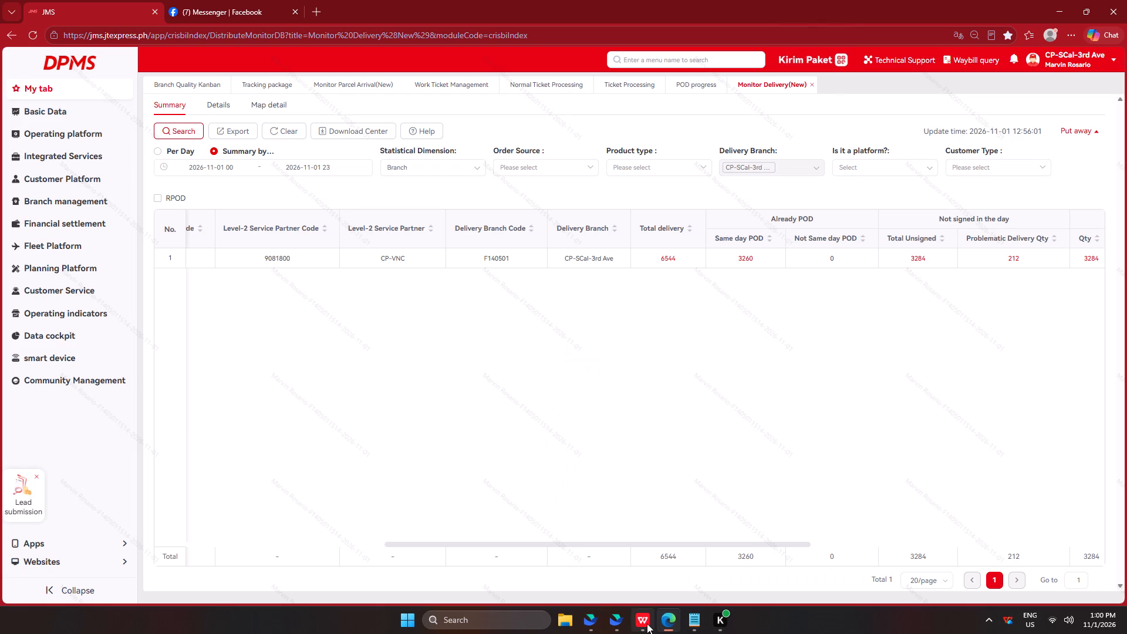
Refresh the Work Ticket Management list in JMS by running the search again with the existing filters.
{"action": "left_click", "coordinate": [475, 86]}
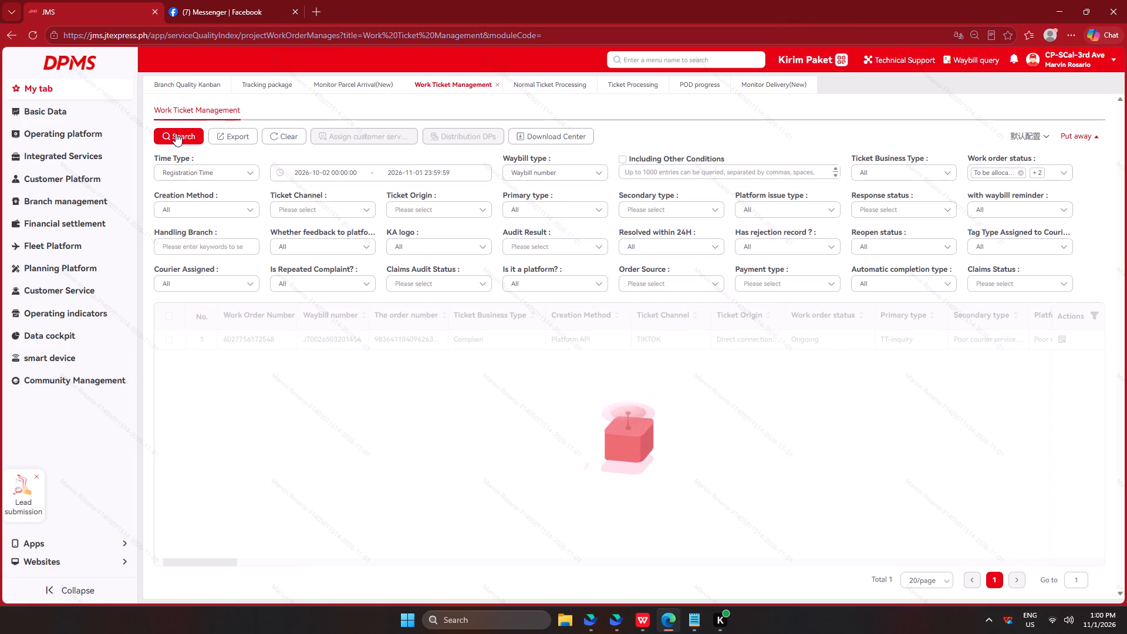
{"action": "left_click", "coordinate": [176, 133]}
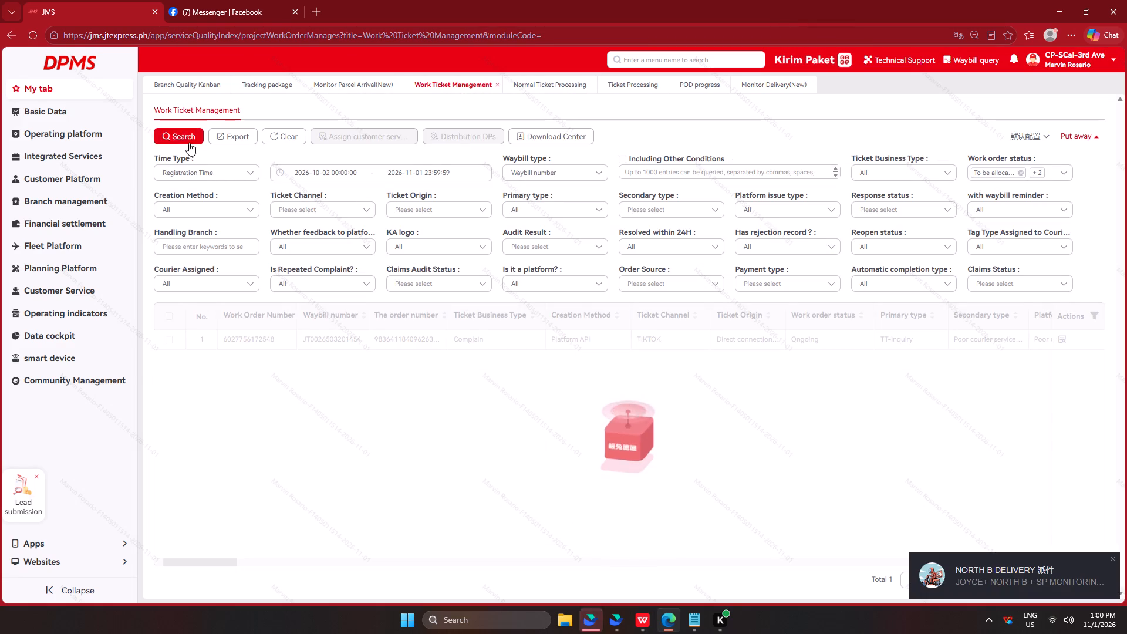
Switch to Feishu and examine the no-delivery-scan table image in the newest NORTH B DELIVERY message, closing the image when finished.
{"action": "left_click", "coordinate": [1027, 574]}
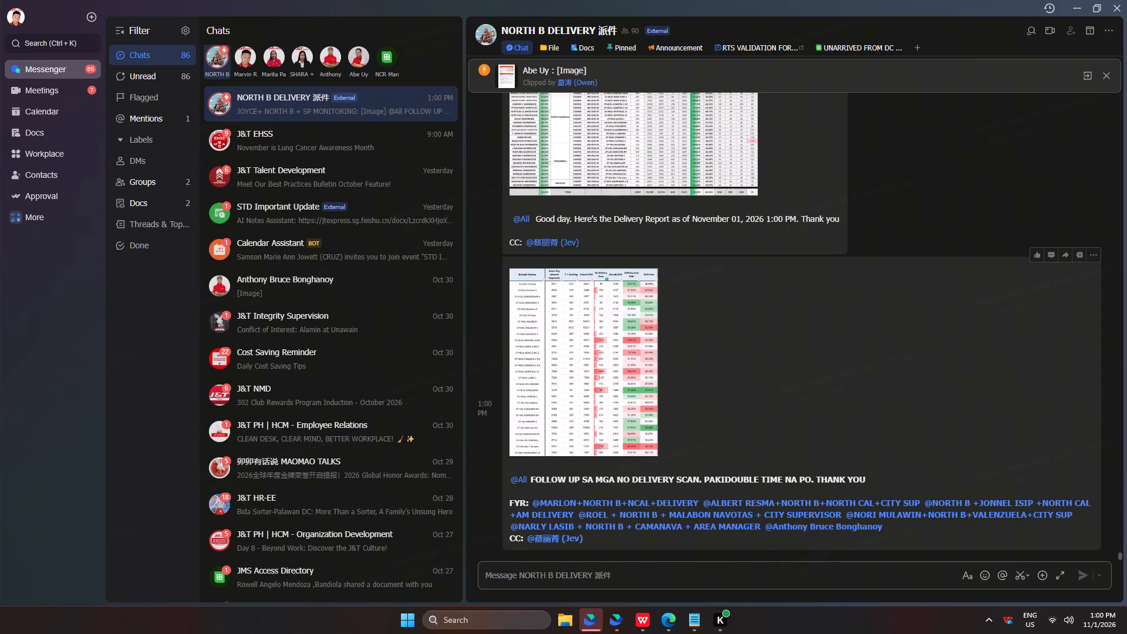
{"action": "left_click", "coordinate": [598, 350]}
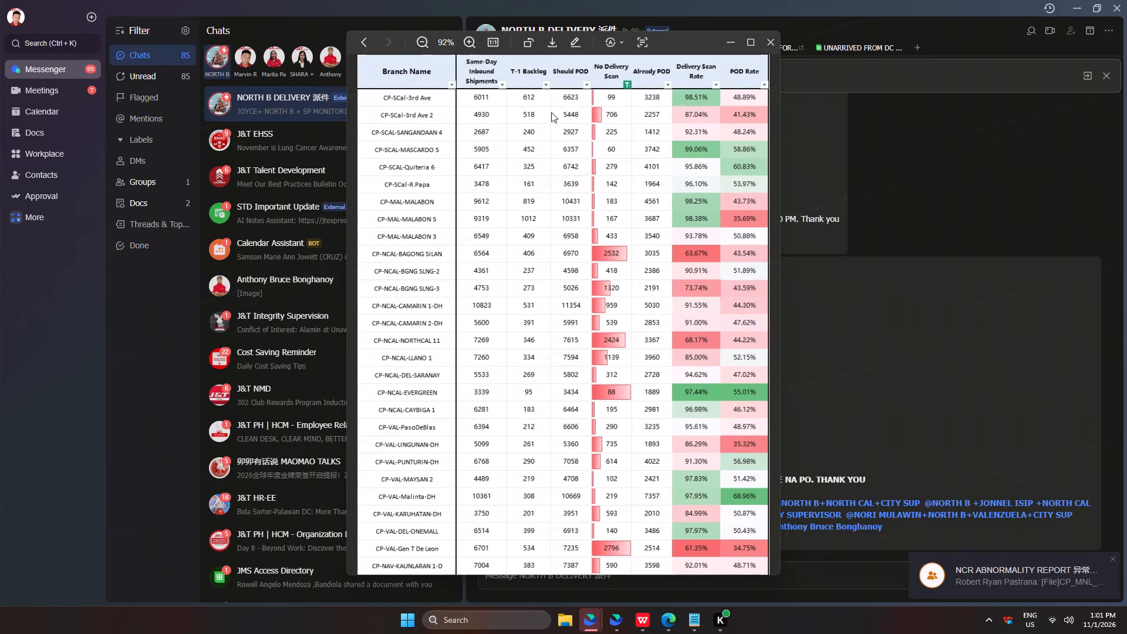
{"action": "left_click", "coordinate": [777, 41]}
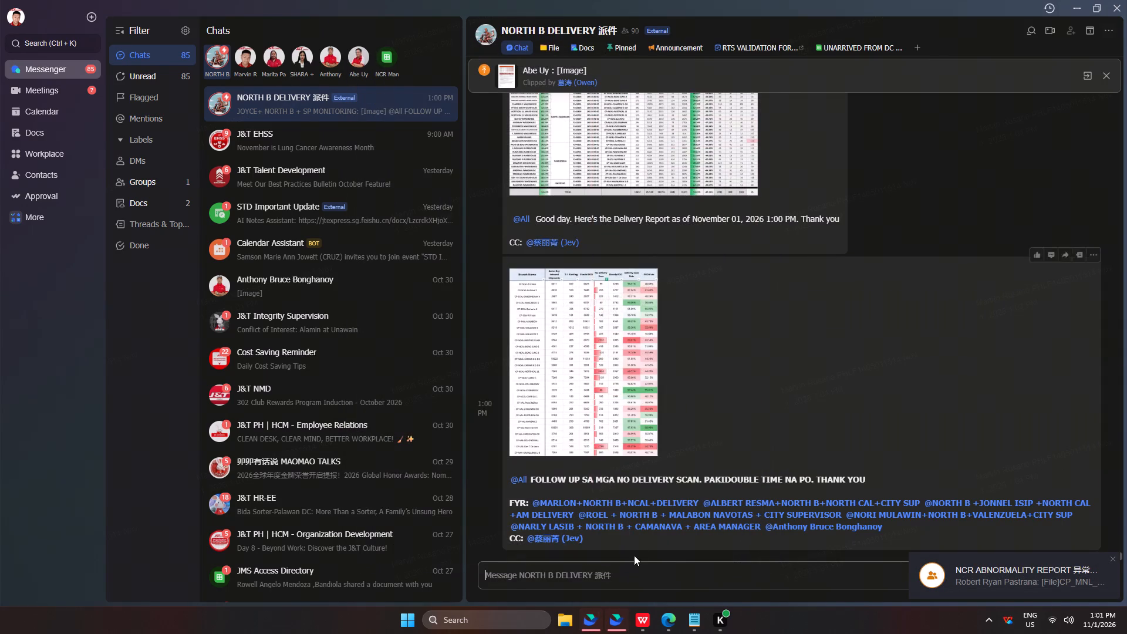
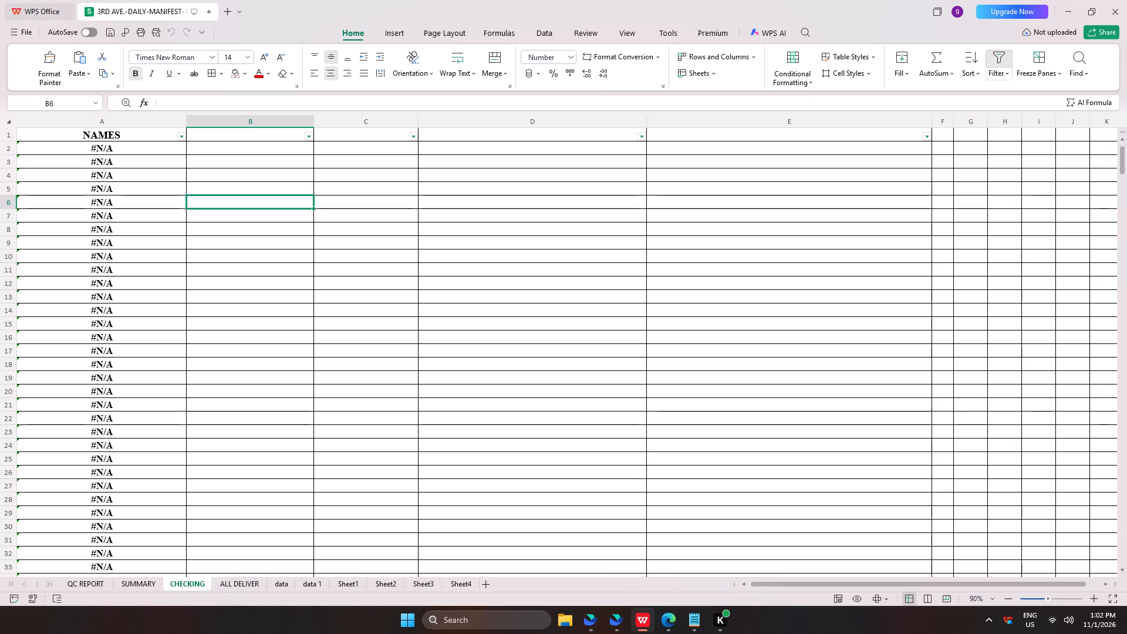
Check the TEAM BRUCE chat in Lark and return to the CHECKING sheet of the 3RD AVE daily manifest in WPS Office.
{"action": "left_click", "coordinate": [616, 618]}
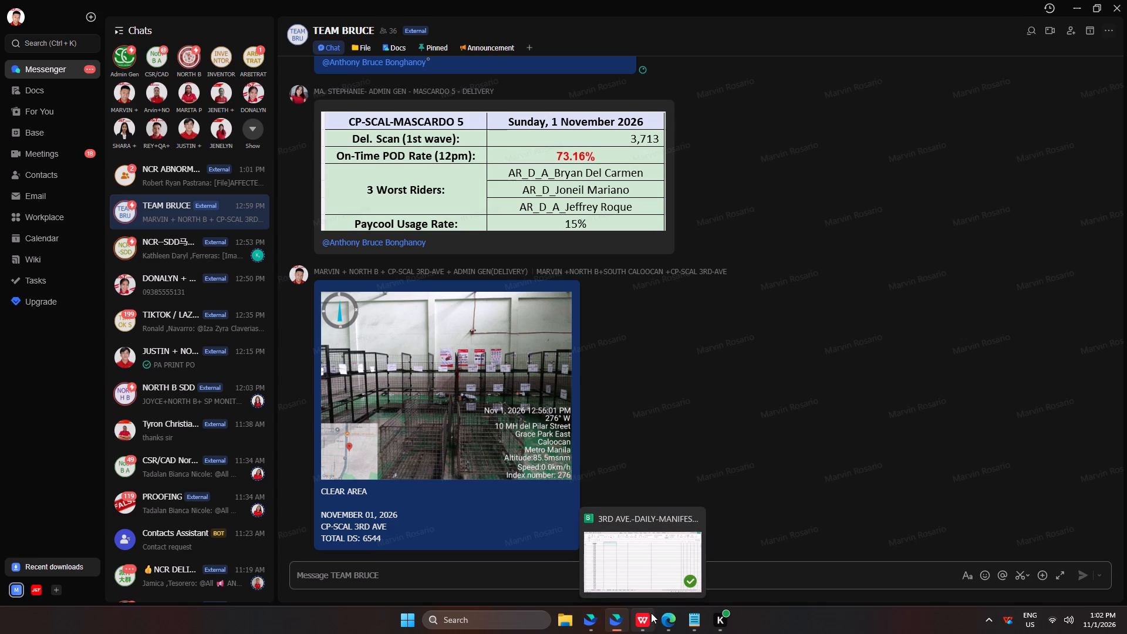
{"action": "left_click", "coordinate": [651, 613]}
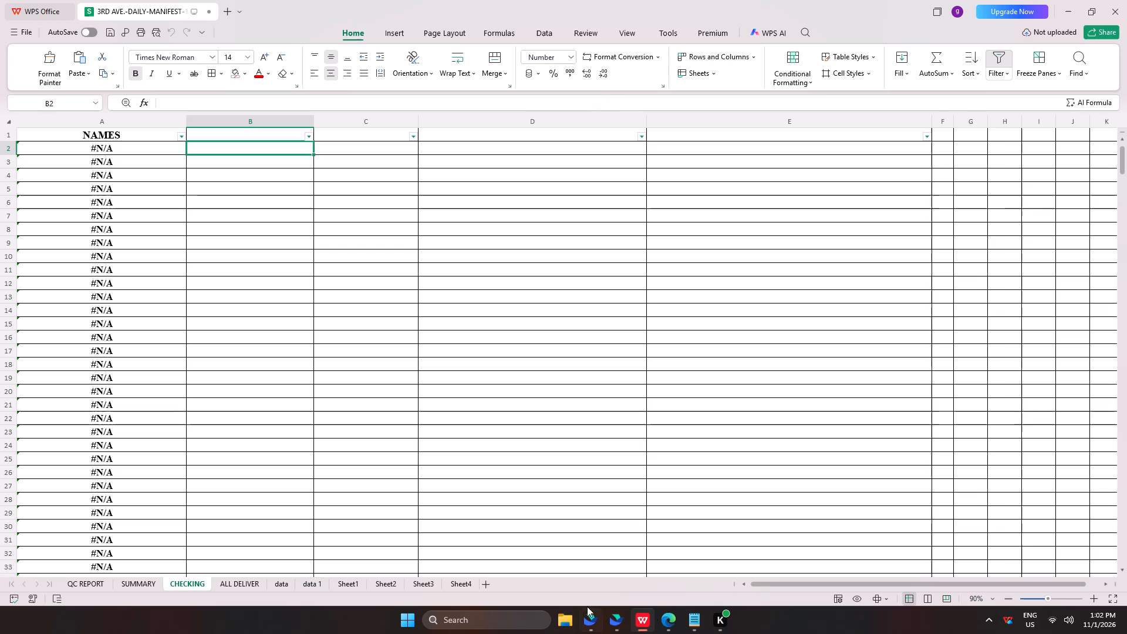
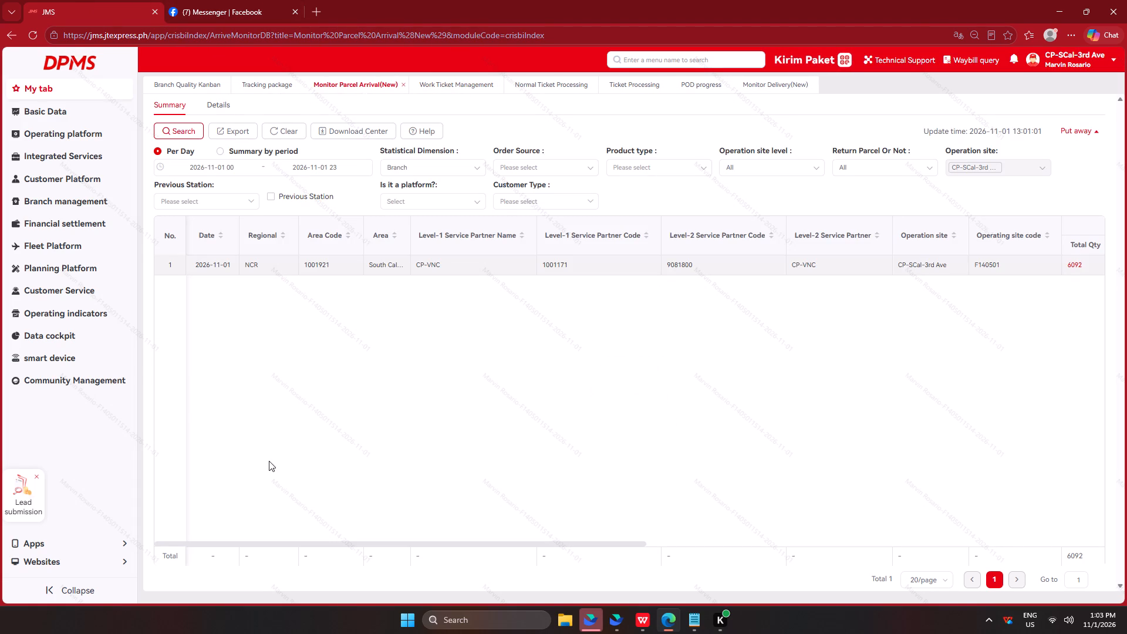
Open the details behind the "No delivery at this site" figure for CP-SCal-3rd Ave in the parcel arrival summary.
{"action": "left_click_drag", "start_coordinate": [313, 545], "coordinate": [618, 537]}
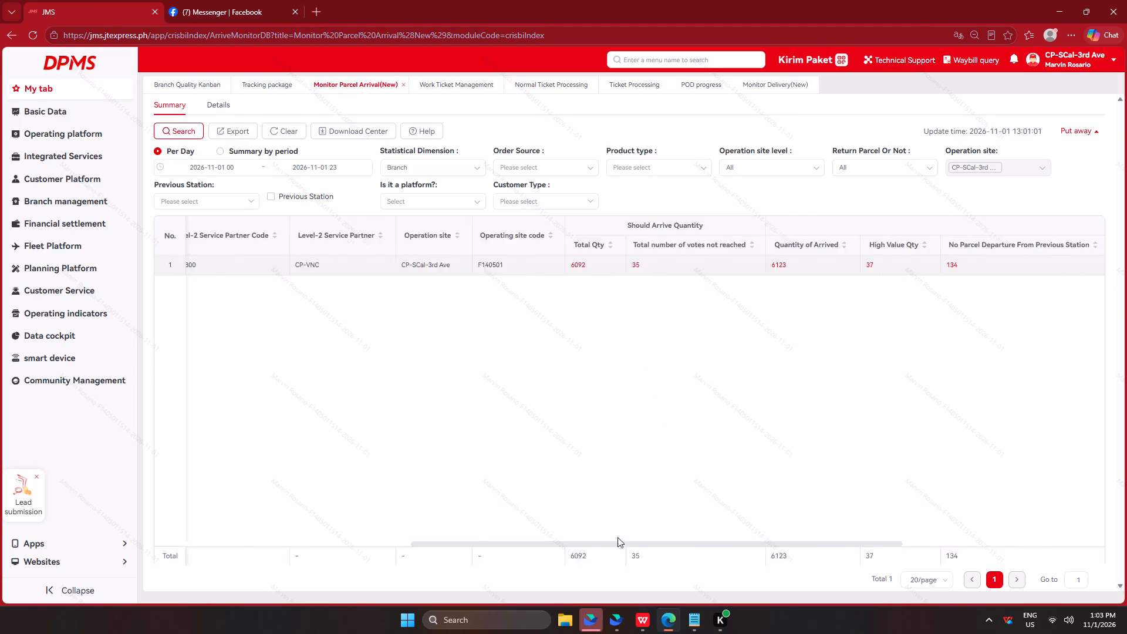
{"action": "left_click_drag", "start_coordinate": [618, 537], "coordinate": [711, 525]}
{"action": "left_click", "coordinate": [847, 261]}
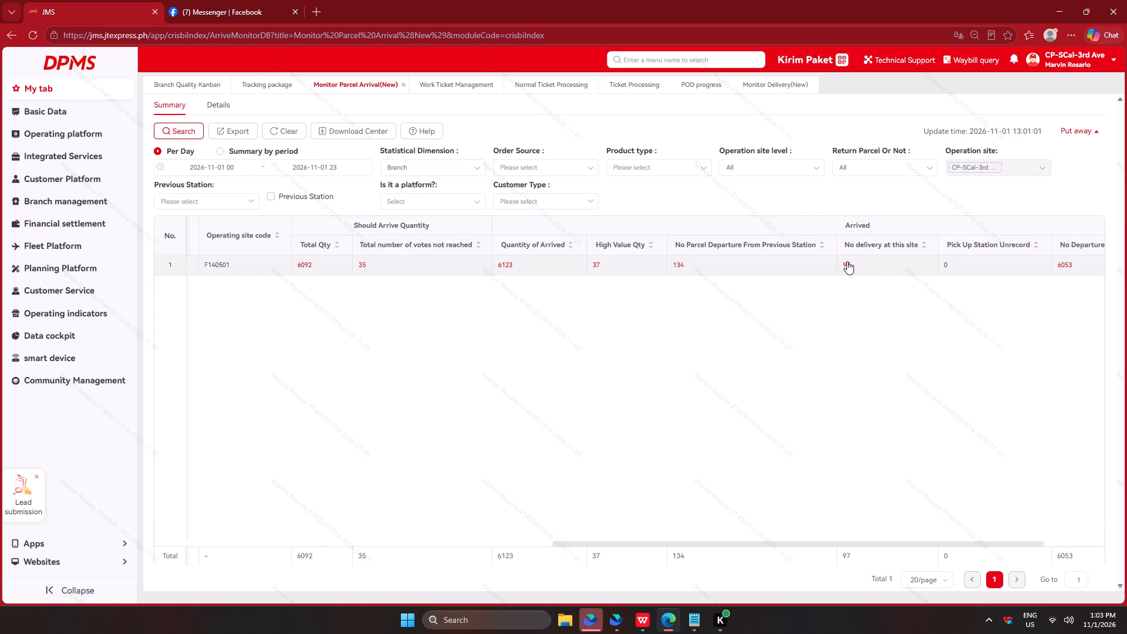
Refresh the Monitor Parcel Arrival details for arrived parcels with no delivery at this site, keeping the 2026-11-01 date filter.
{"action": "left_click", "coordinate": [173, 127]}
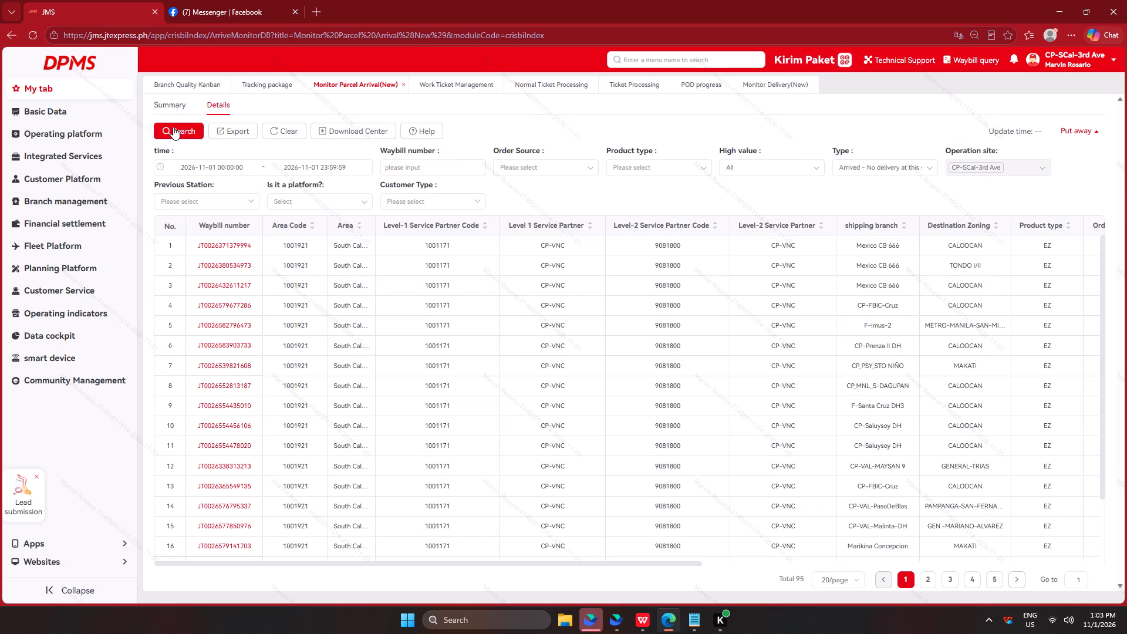
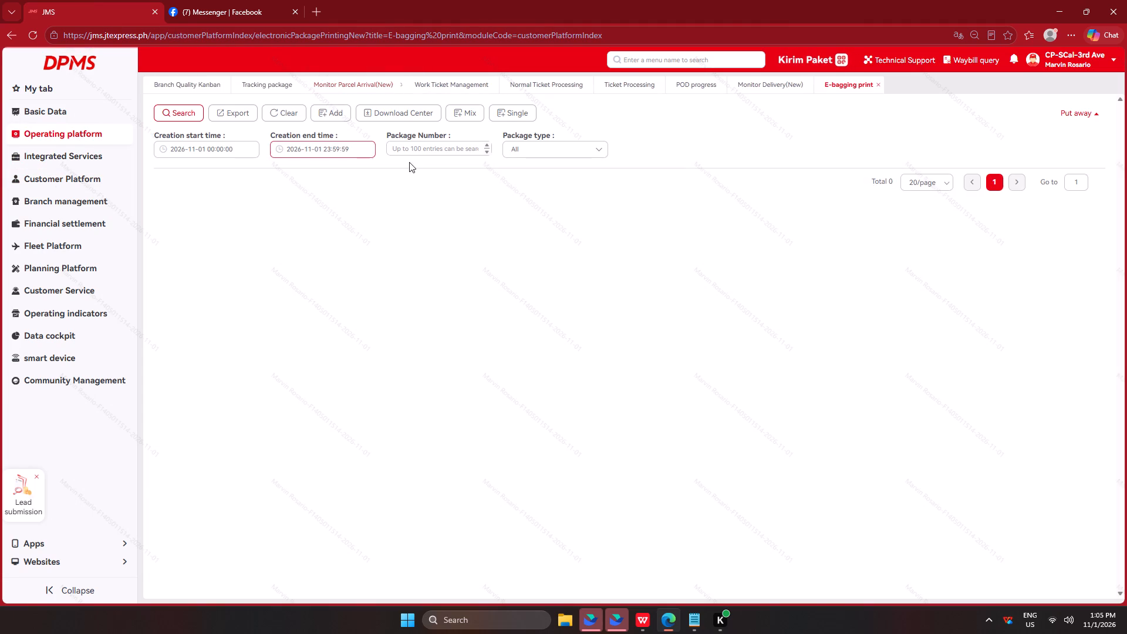
Add and print e-bagging labels with Return Parcel set to Yes, destination branch Parada DC (203) and quantity 5.
{"action": "left_click", "coordinate": [329, 112]}
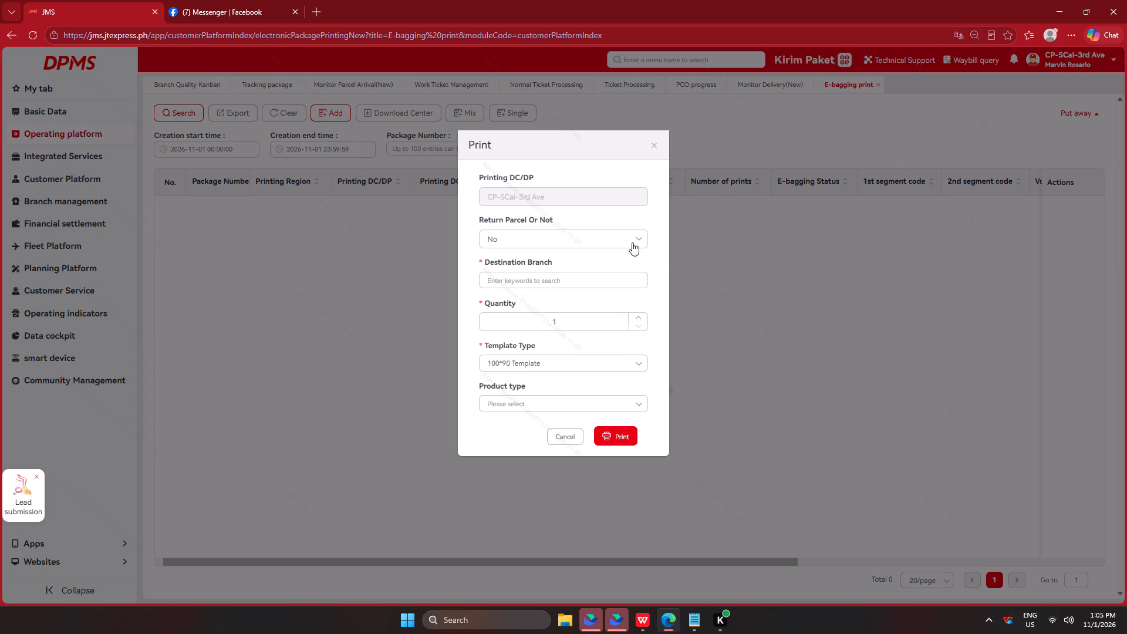
{"action": "left_click", "coordinate": [633, 234]}
{"action": "left_click", "coordinate": [503, 281]}
{"action": "left_click", "coordinate": [534, 279]}
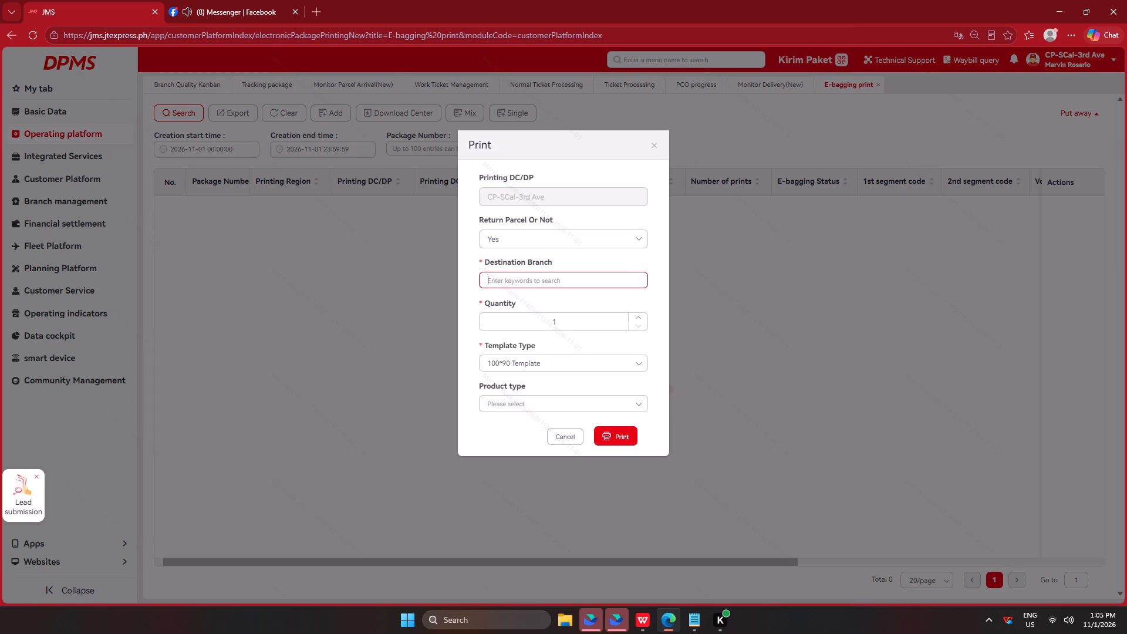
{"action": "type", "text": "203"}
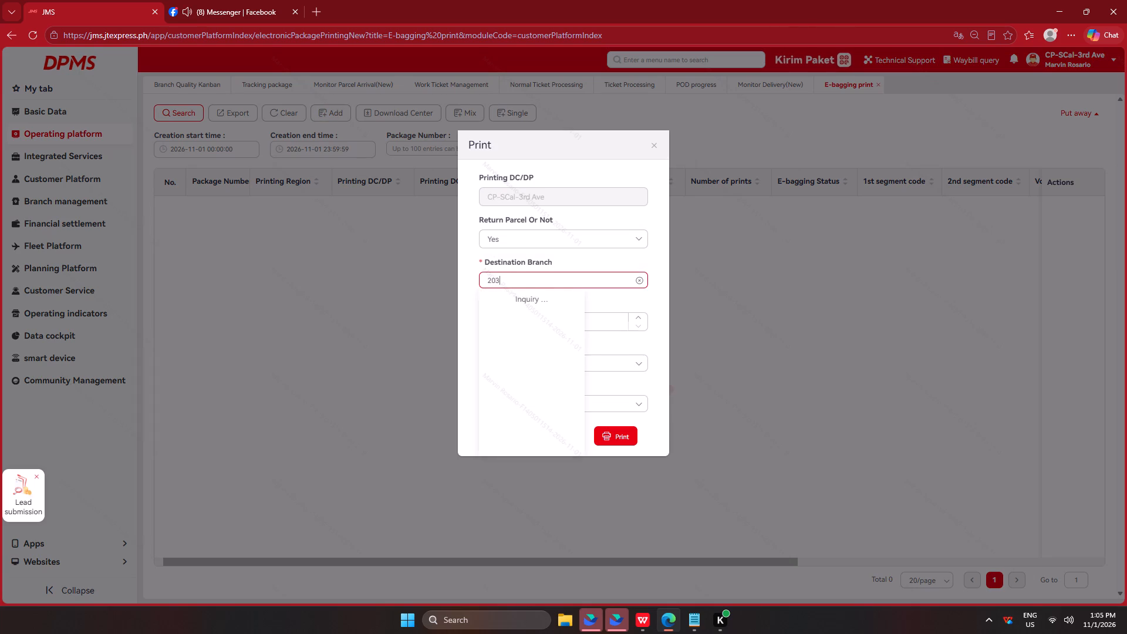
{"action": "left_click", "coordinate": [529, 303]}
{"action": "triple_click", "coordinate": [639, 318]}
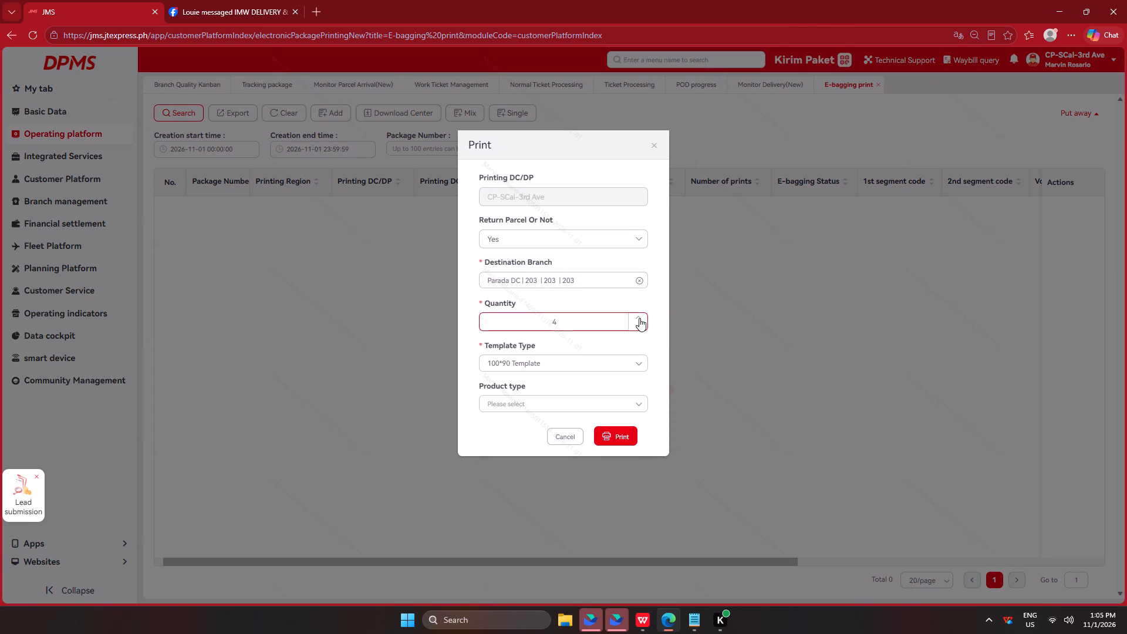
{"action": "left_click", "coordinate": [639, 318]}
{"action": "left_click", "coordinate": [618, 434]}
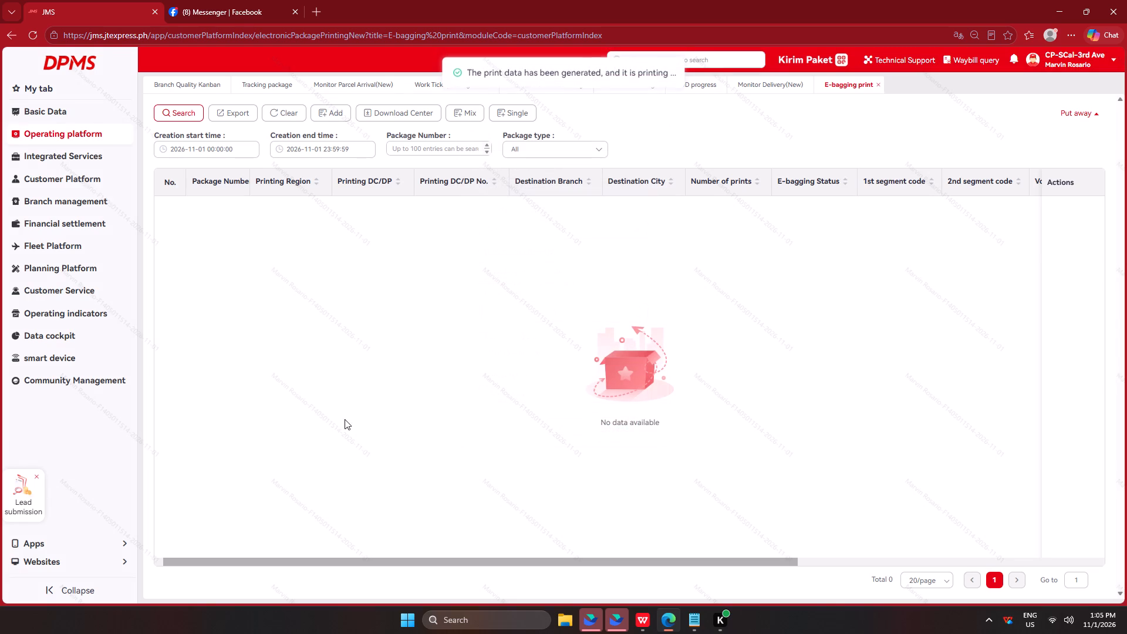
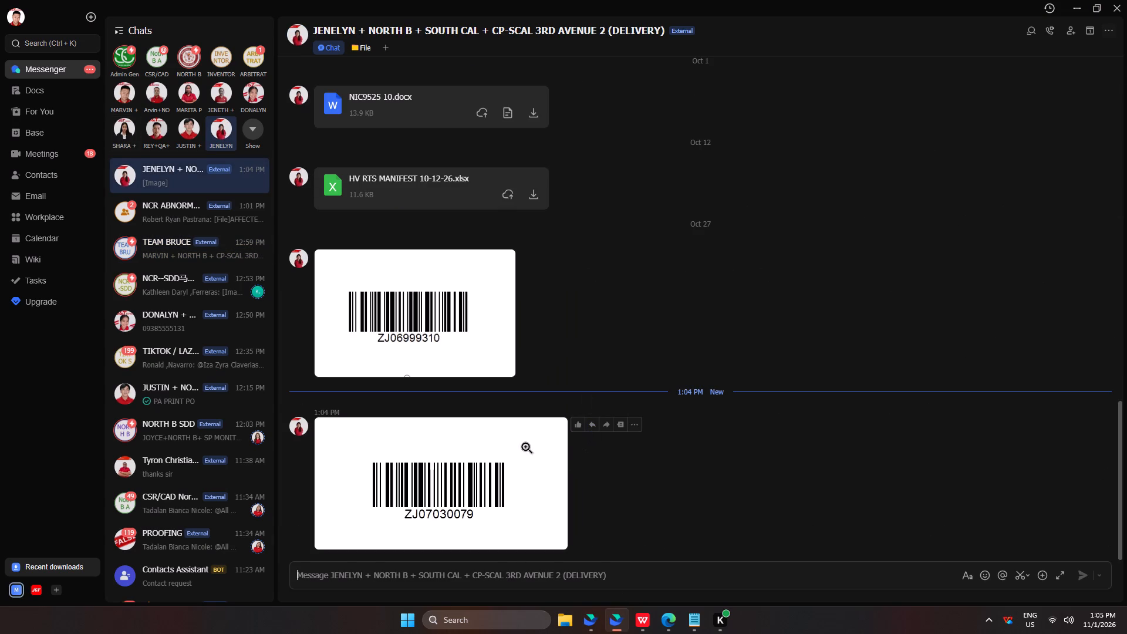
{"action": "right_click", "coordinate": [464, 464]}
{"action": "left_click", "coordinate": [494, 295]}
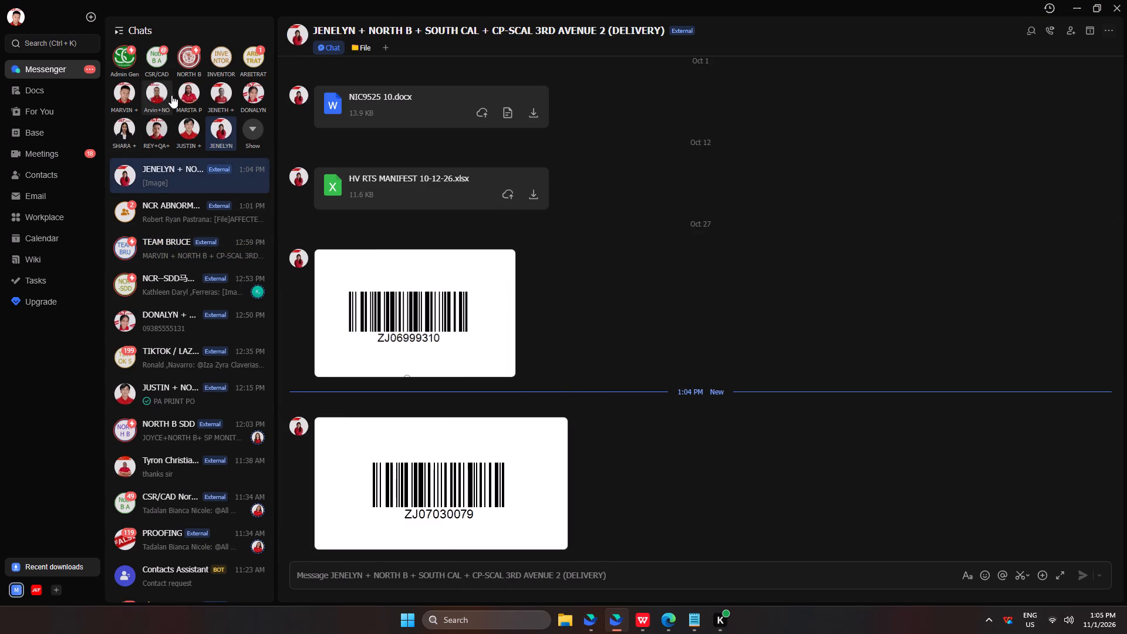
{"action": "left_click", "coordinate": [250, 133]}
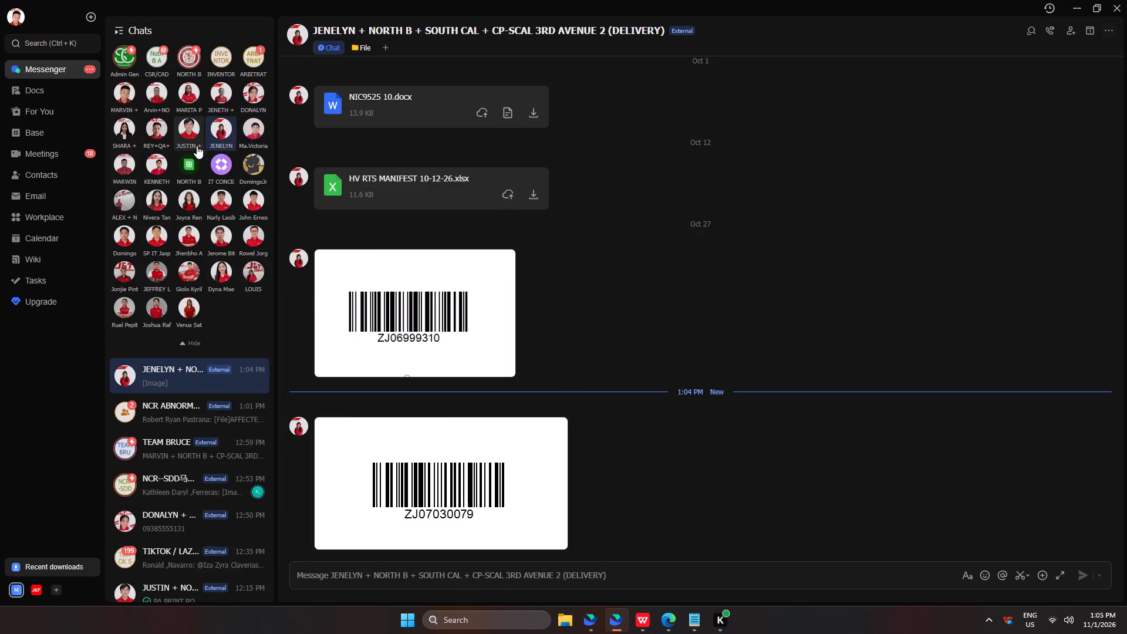
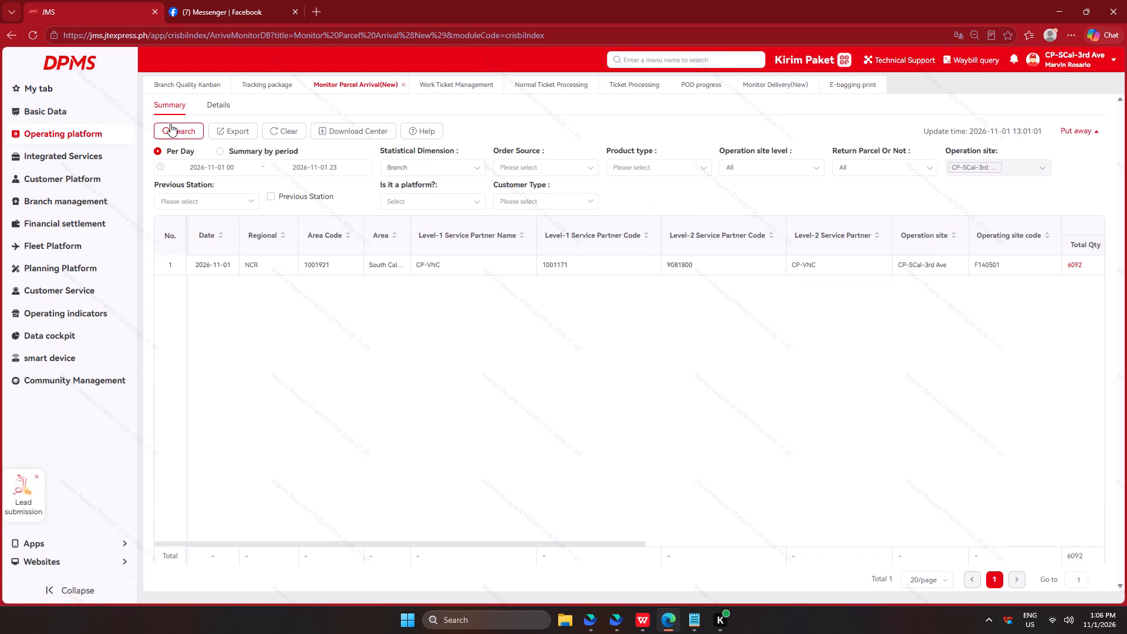
Refresh the parcel arrival summary for 2026-11-01, then open and refresh its details for arrived parcels with no delivery at this site.
{"action": "left_click", "coordinate": [174, 131]}
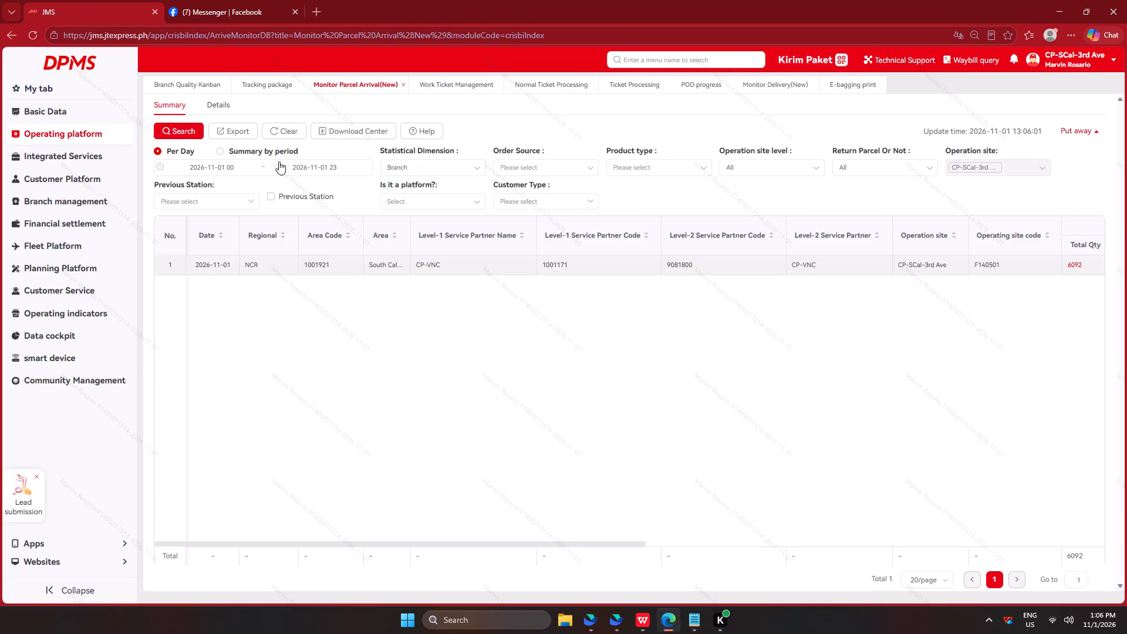
{"action": "left_click_drag", "start_coordinate": [390, 543], "coordinate": [473, 539]}
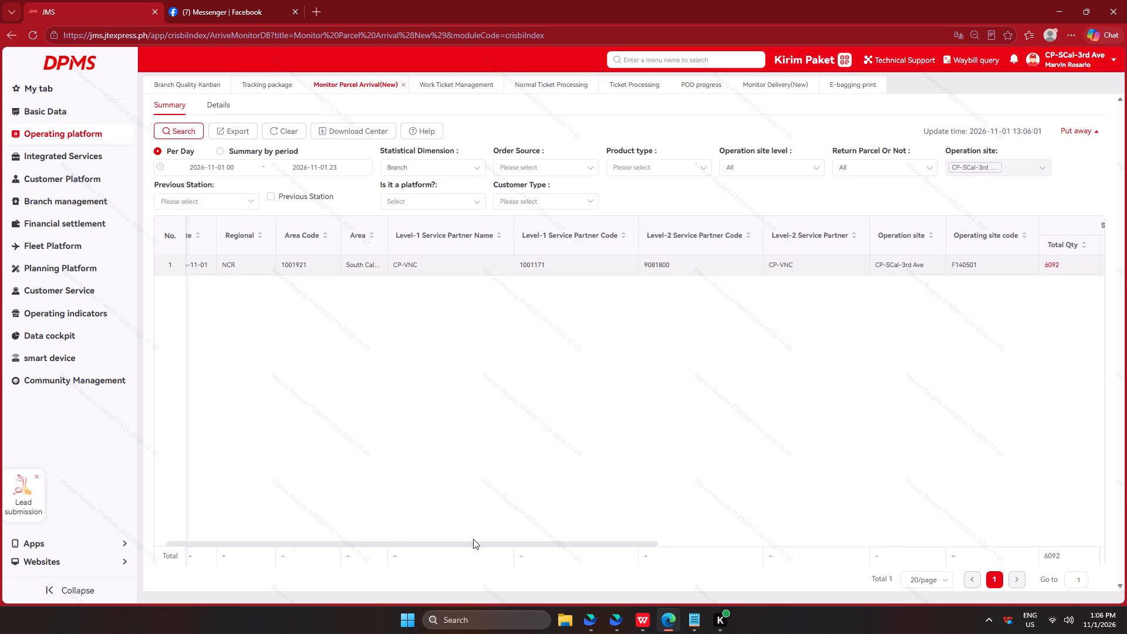
{"action": "left_click_drag", "start_coordinate": [473, 539], "coordinate": [786, 532]}
{"action": "left_click", "coordinate": [851, 265]}
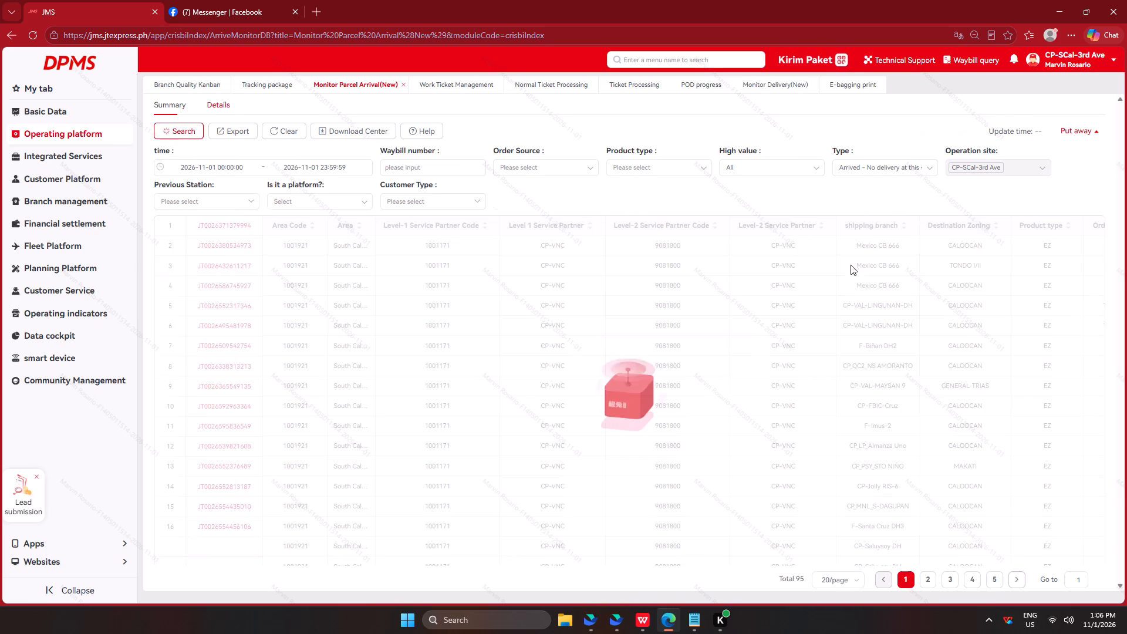
{"action": "left_click", "coordinate": [191, 134]}
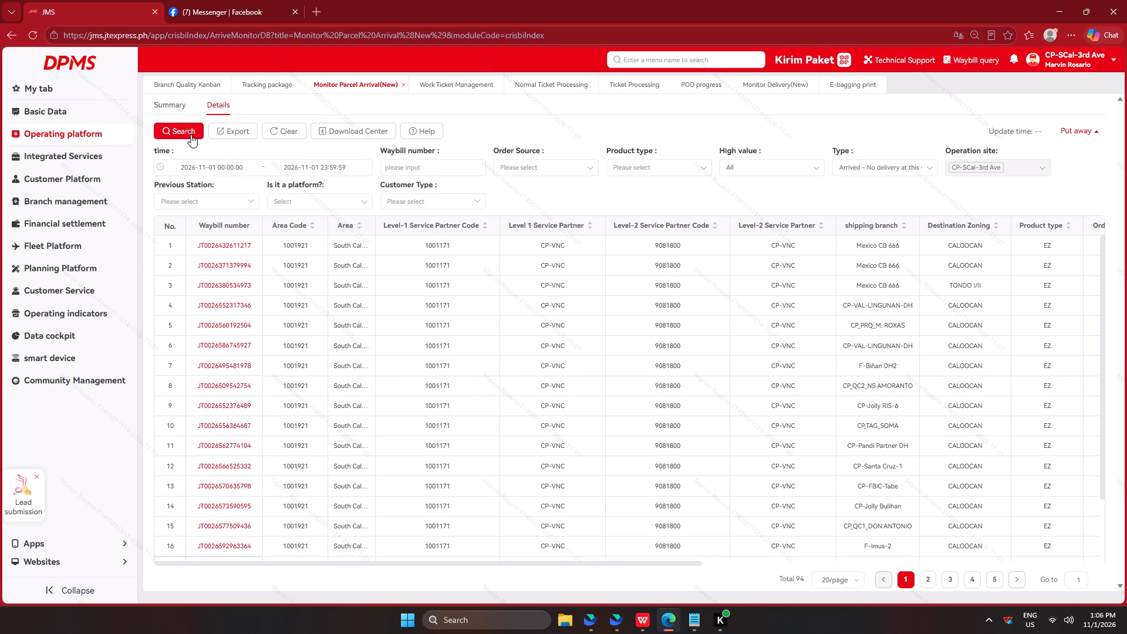
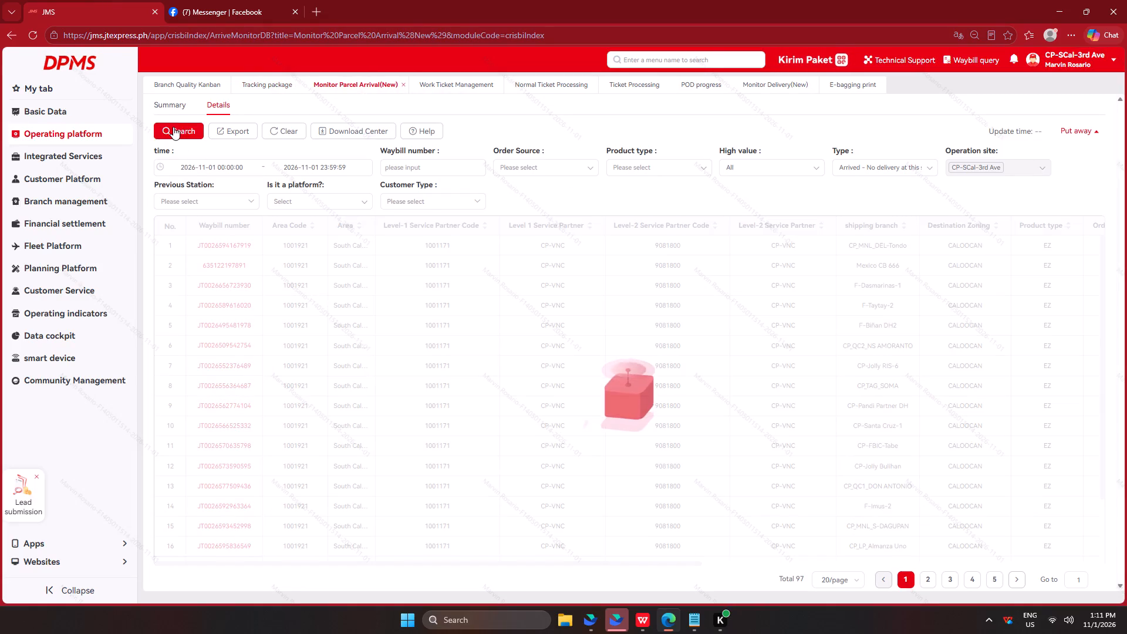
Refresh the Monitor Parcel Arrival summary and open the details behind its arrived "No delivery at this site" quantity.
{"action": "left_click", "coordinate": [172, 105]}
{"action": "left_click", "coordinate": [178, 132]}
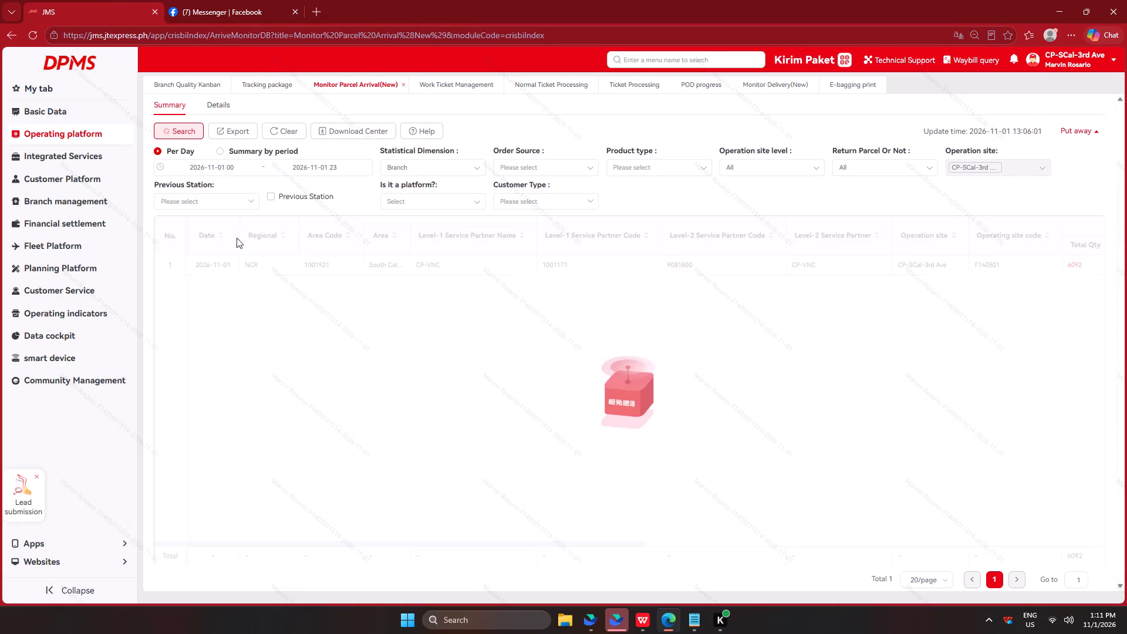
{"action": "left_click_drag", "start_coordinate": [364, 545], "coordinate": [872, 538]}
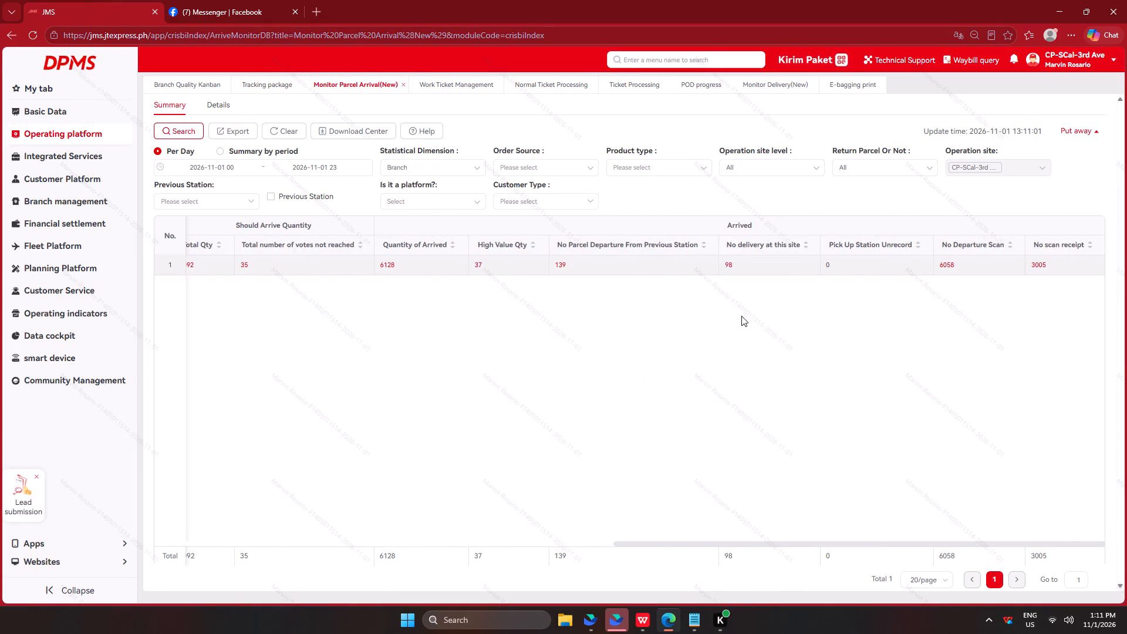
{"action": "left_click", "coordinate": [728, 267]}
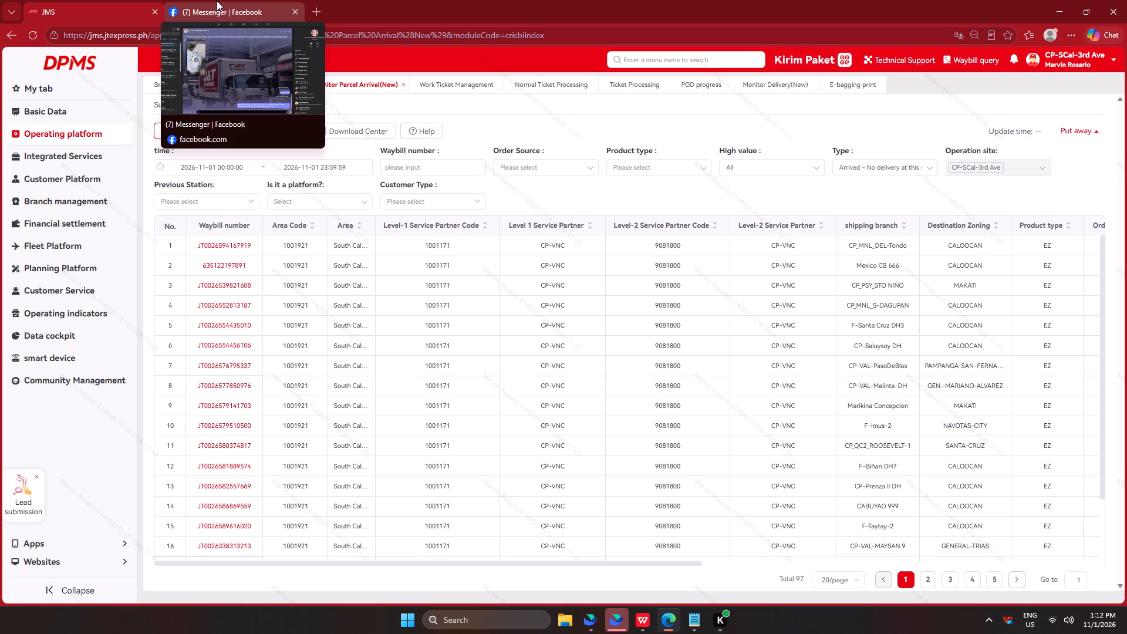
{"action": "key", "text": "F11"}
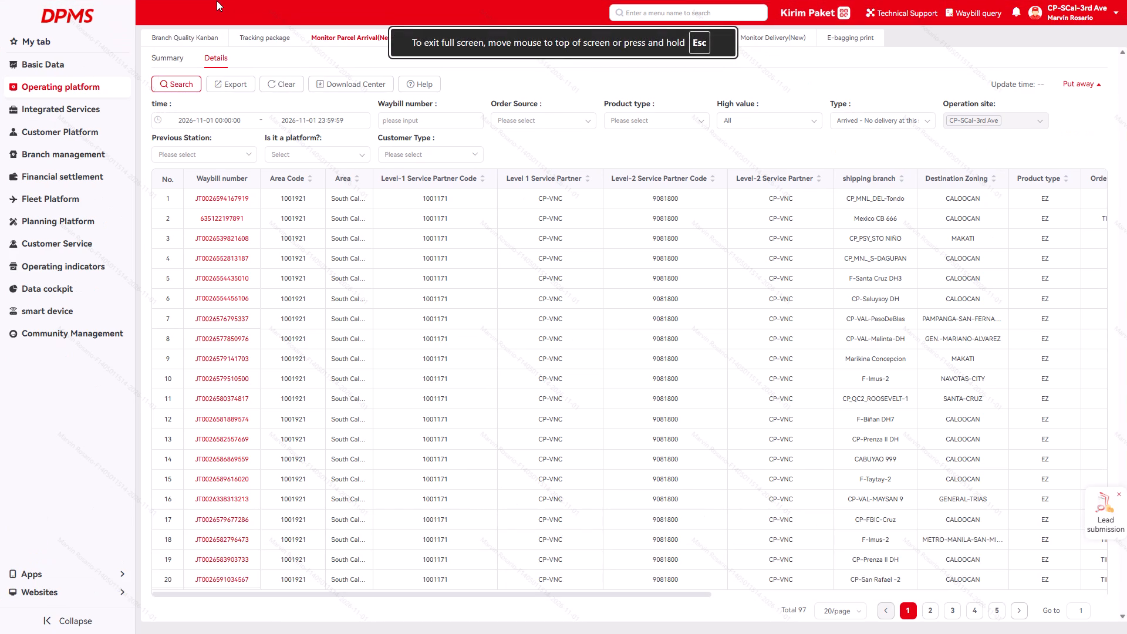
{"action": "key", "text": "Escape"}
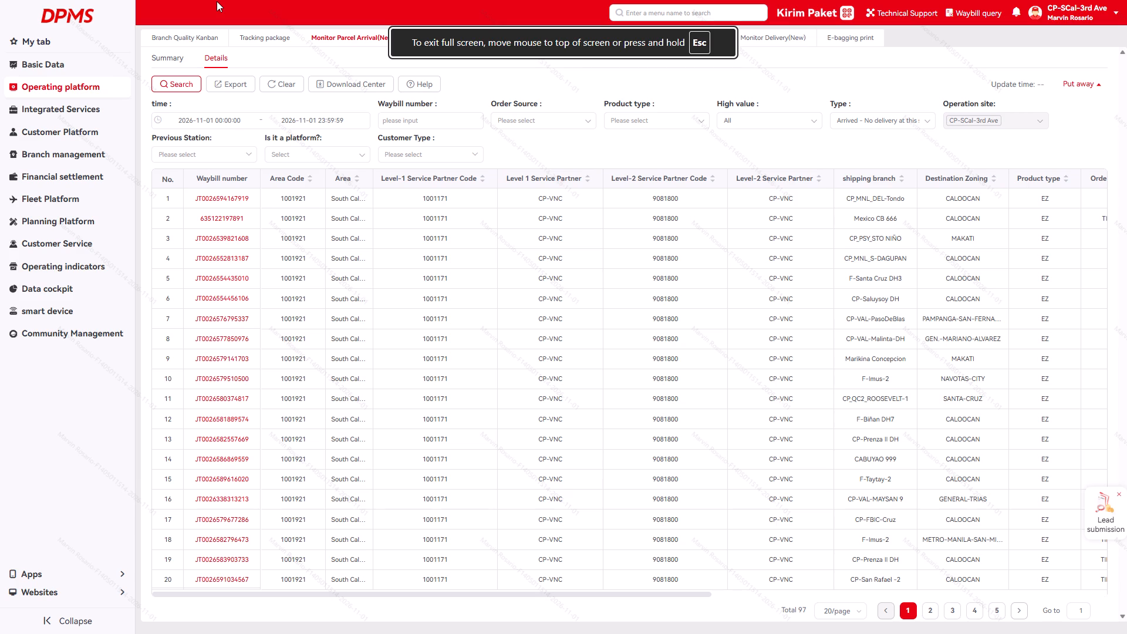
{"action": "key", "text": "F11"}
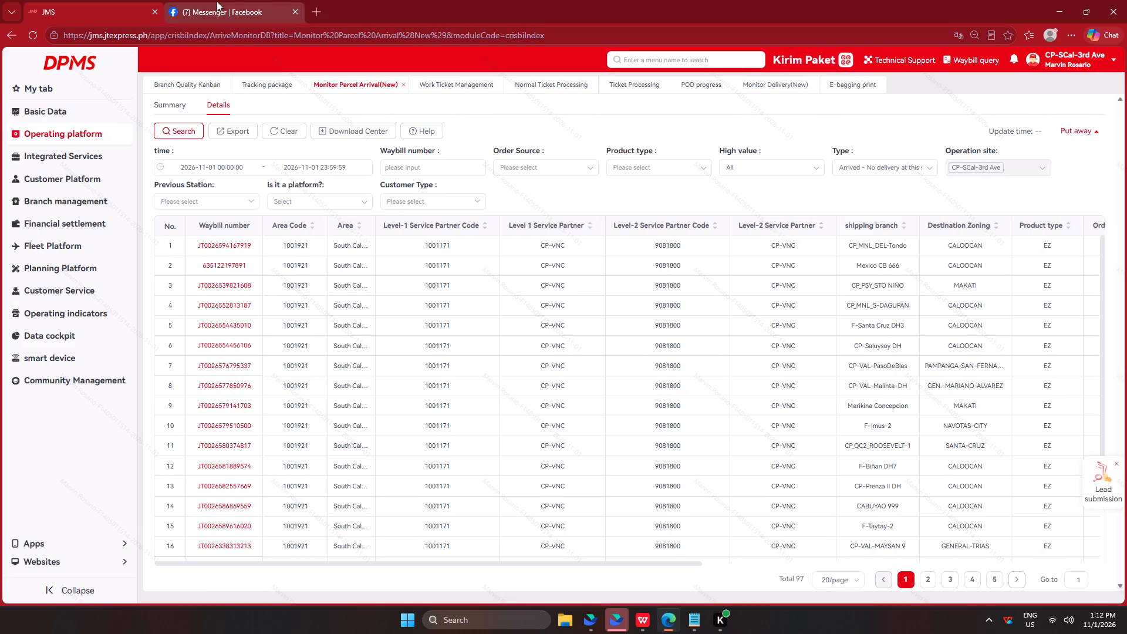
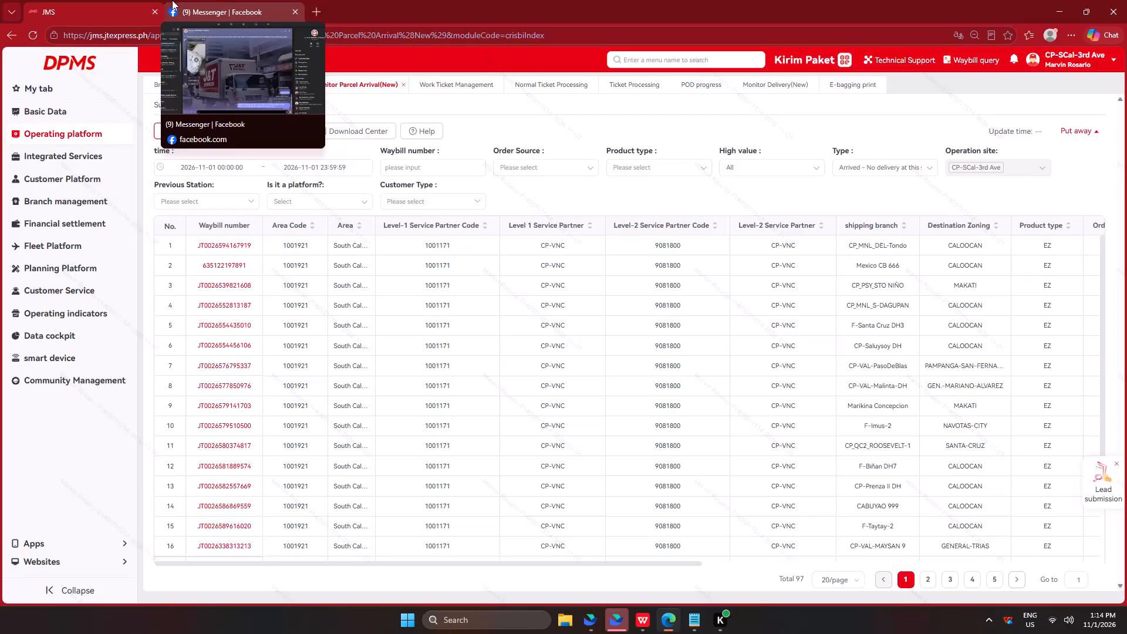
Refresh the Monitor Parcel Arrival details twice with the existing 2026-11-01 date and arrived, no-delivery filters.
{"action": "left_click", "coordinate": [174, 139]}
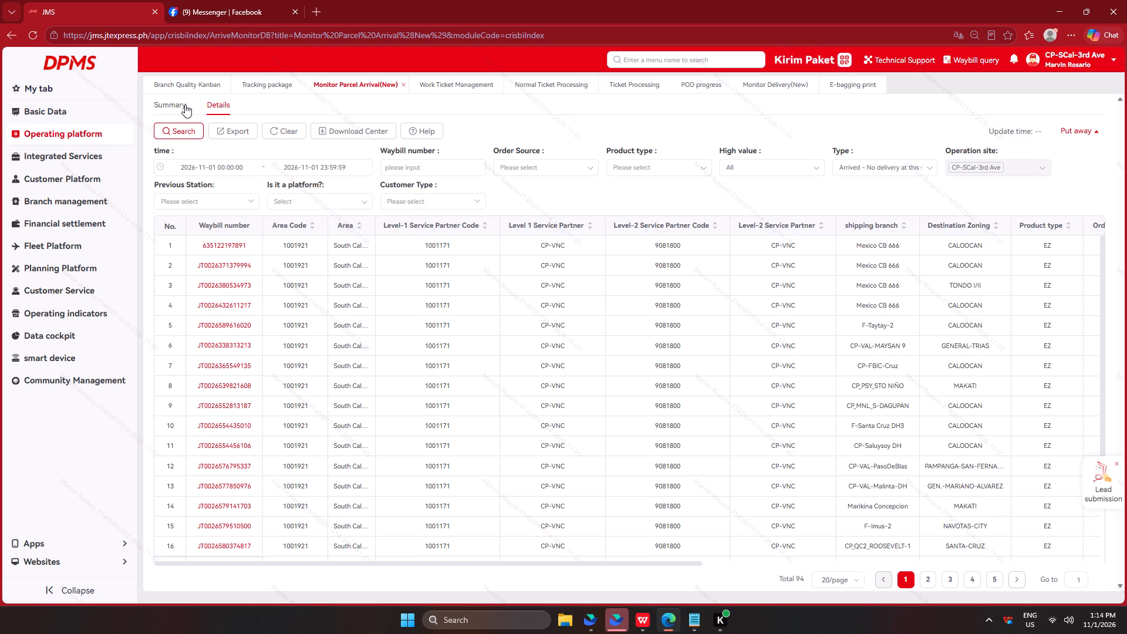
{"action": "left_click", "coordinate": [193, 129]}
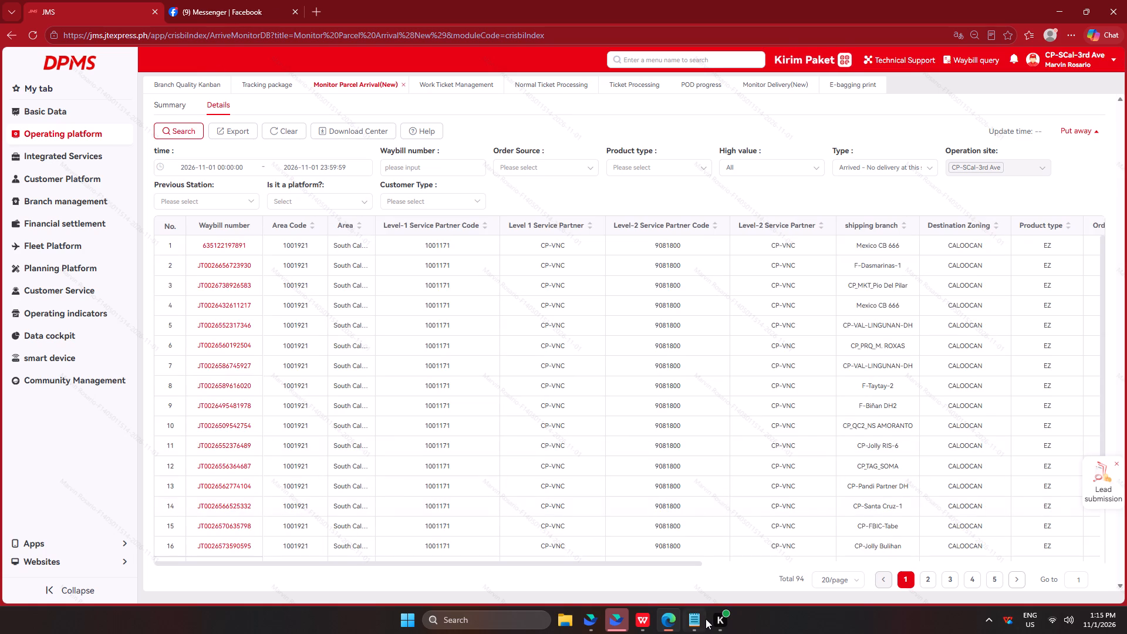
Refresh the per-day Monitor Parcel Arrival summary for CP-SCal-3rd Ave, keeping the 2026-11-01 date filter.
{"action": "left_click", "coordinate": [163, 101]}
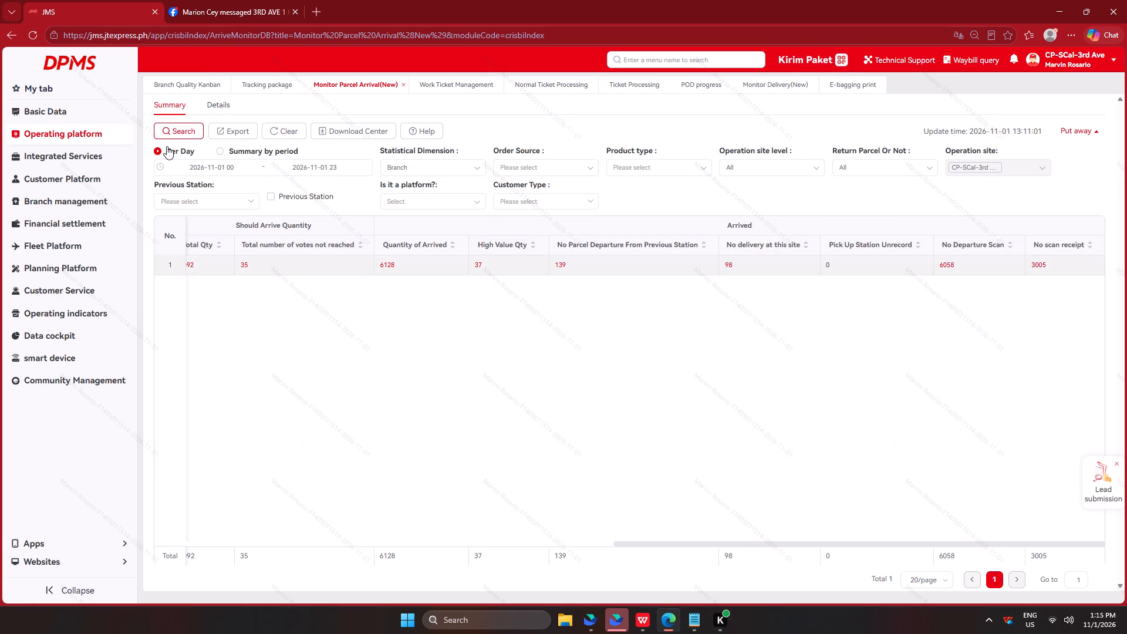
{"action": "left_click", "coordinate": [167, 146]}
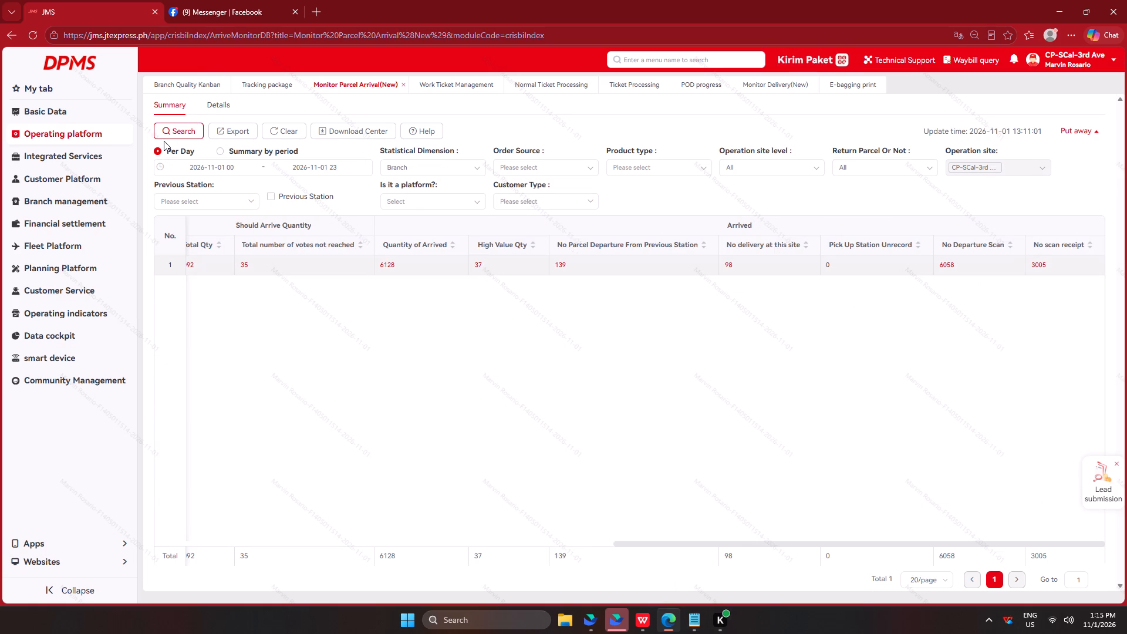
{"action": "left_click", "coordinate": [183, 130]}
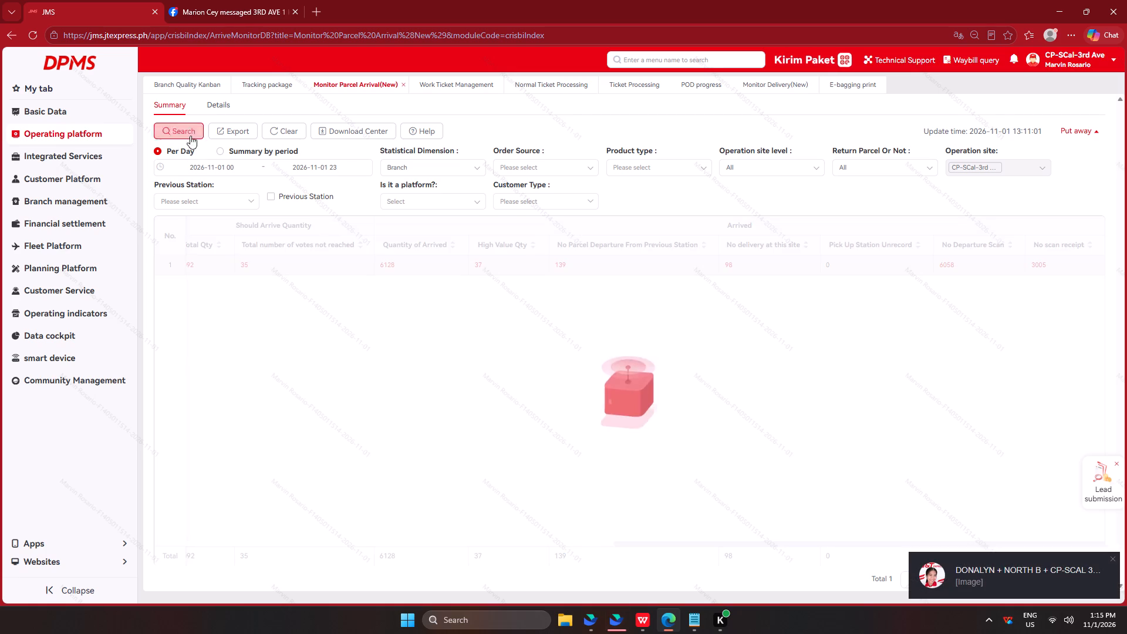
Switch to Lark and open the NORTH B + CP-SCAL 3RD AVE + ADMIN GEN (DELIVERY) chat to view the newly received images.
{"action": "left_click", "coordinate": [945, 580]}
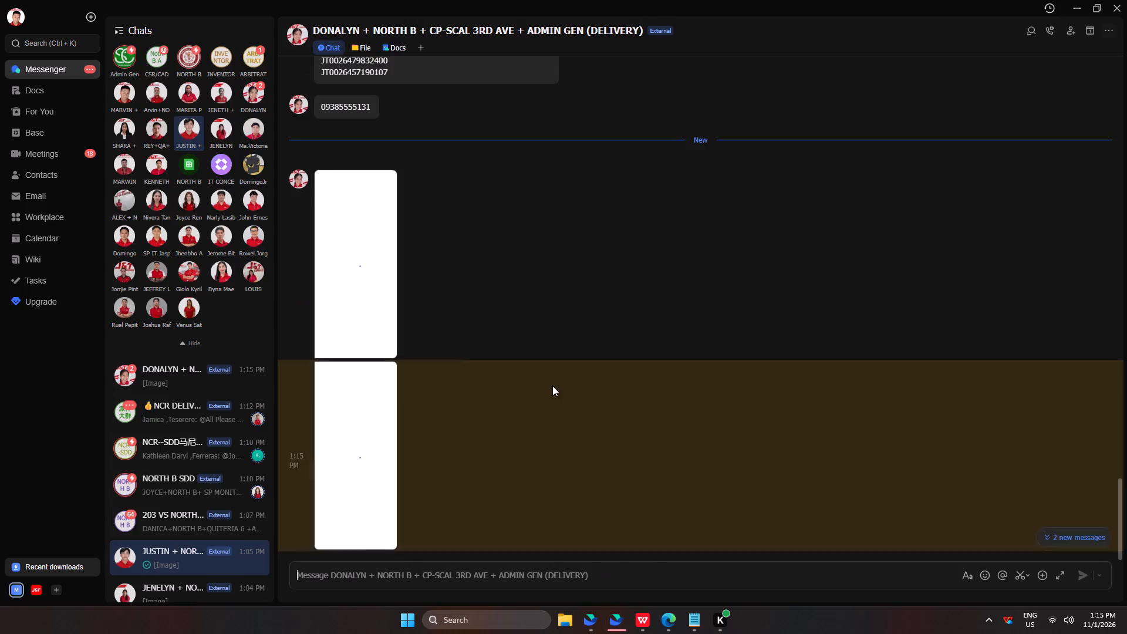
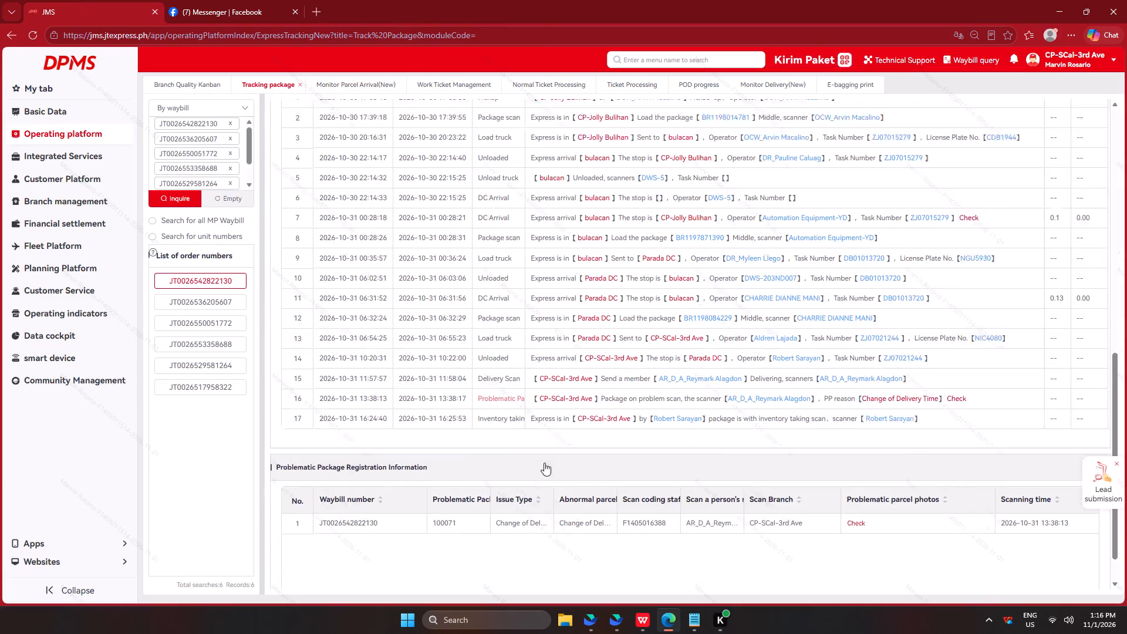
{"action": "left_click", "coordinate": [956, 348]}
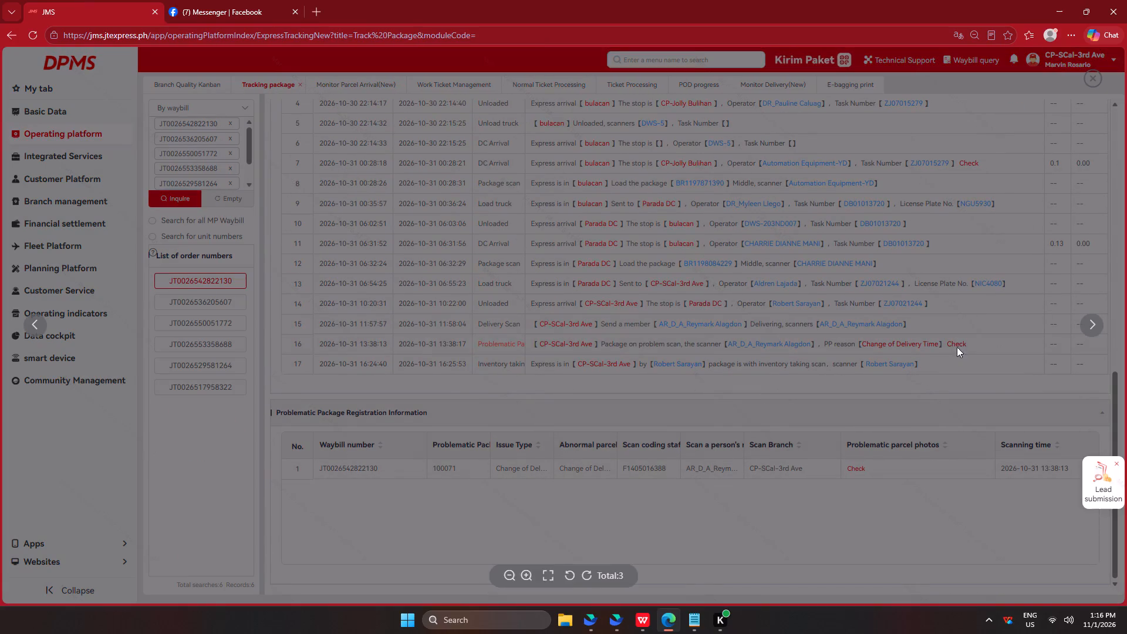
{"action": "key", "text": "Right"}
{"action": "key", "text": "Right"}
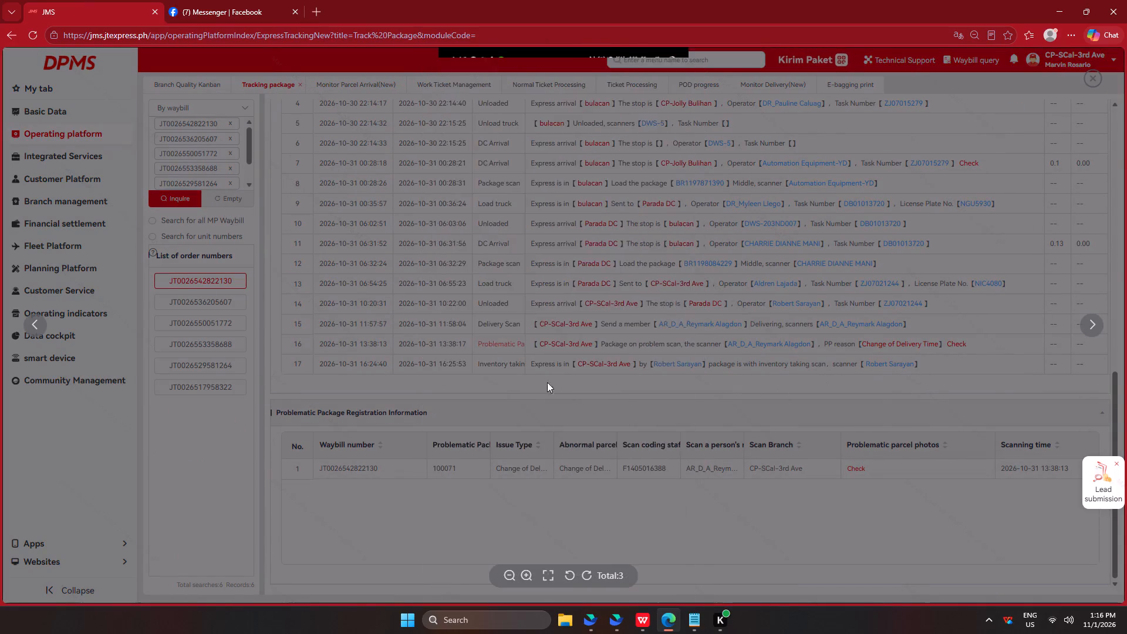
{"action": "key", "text": "Escape"}
{"action": "left_click", "coordinate": [222, 303]}
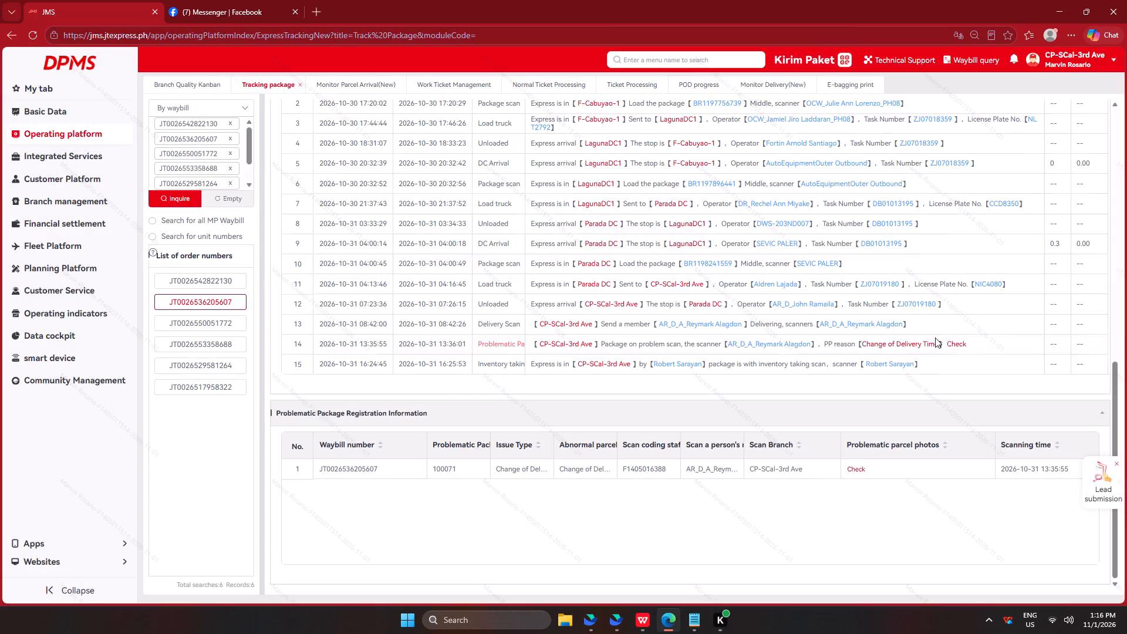
{"action": "left_click", "coordinate": [950, 341]}
{"action": "key", "text": "Right"}
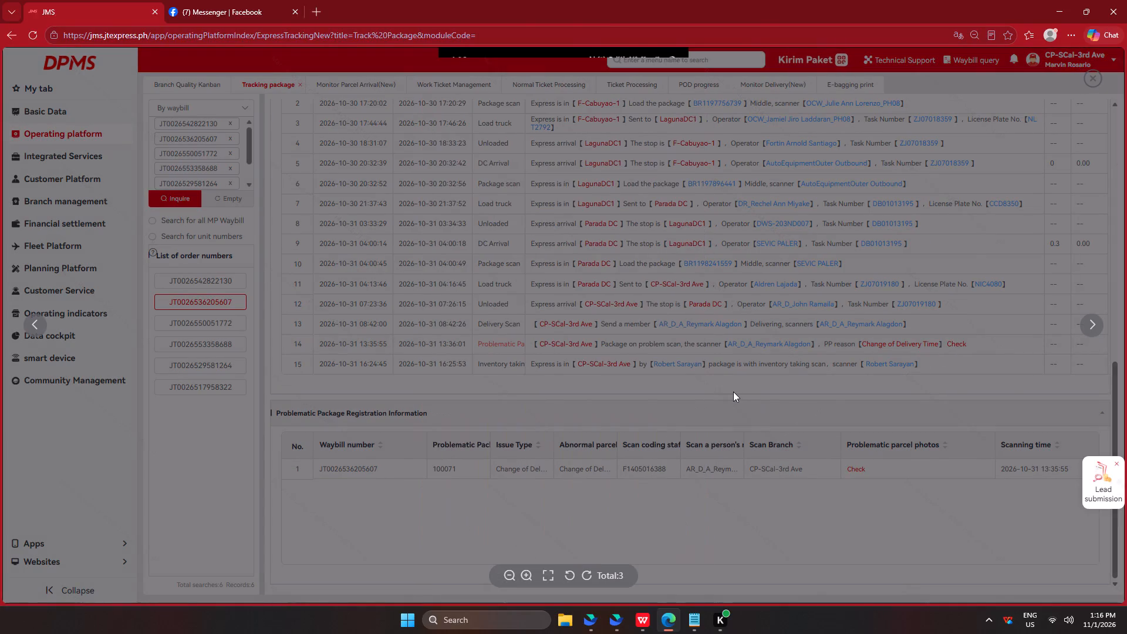
{"action": "key", "text": "Right"}
{"action": "key", "text": "Escape"}
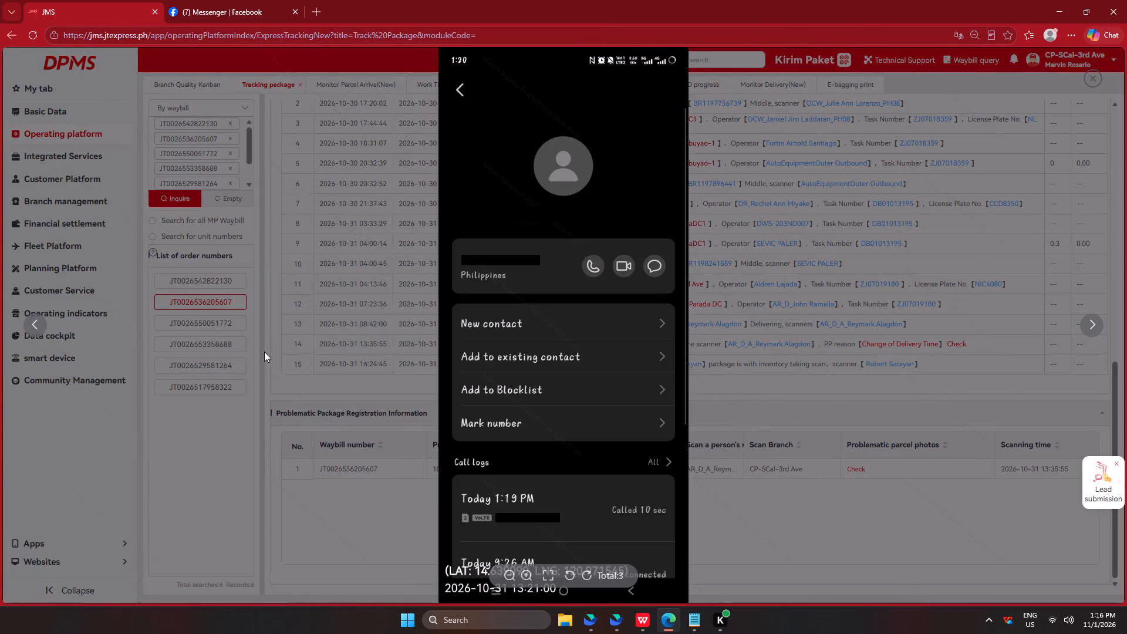
{"action": "left_click", "coordinate": [215, 325]}
{"action": "left_click", "coordinate": [958, 346]}
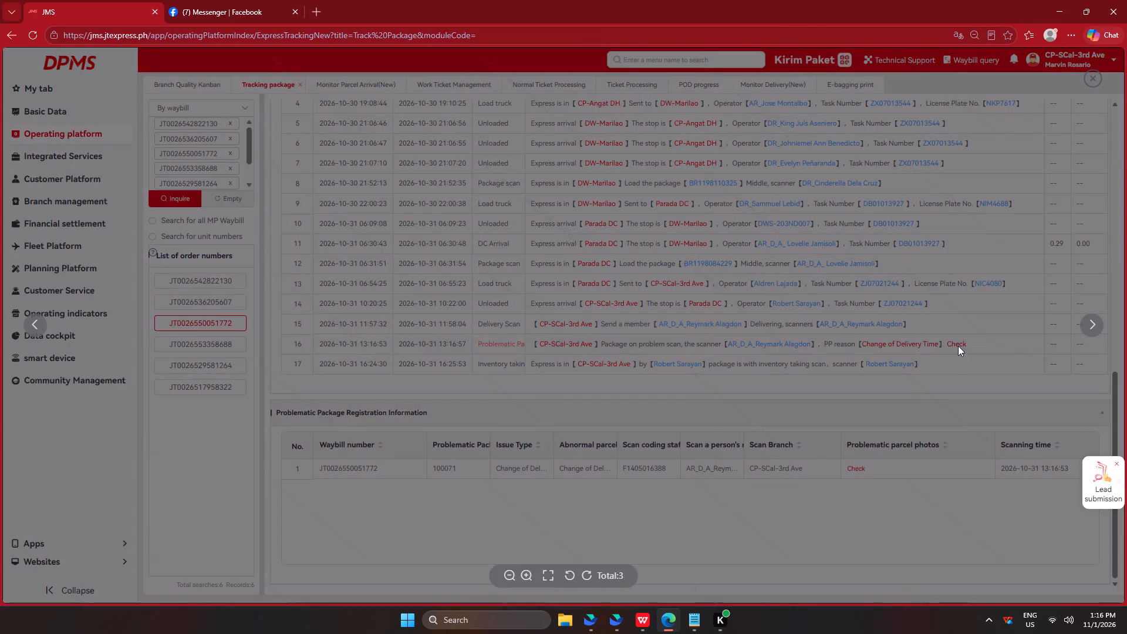
{"action": "key", "text": "Right"}
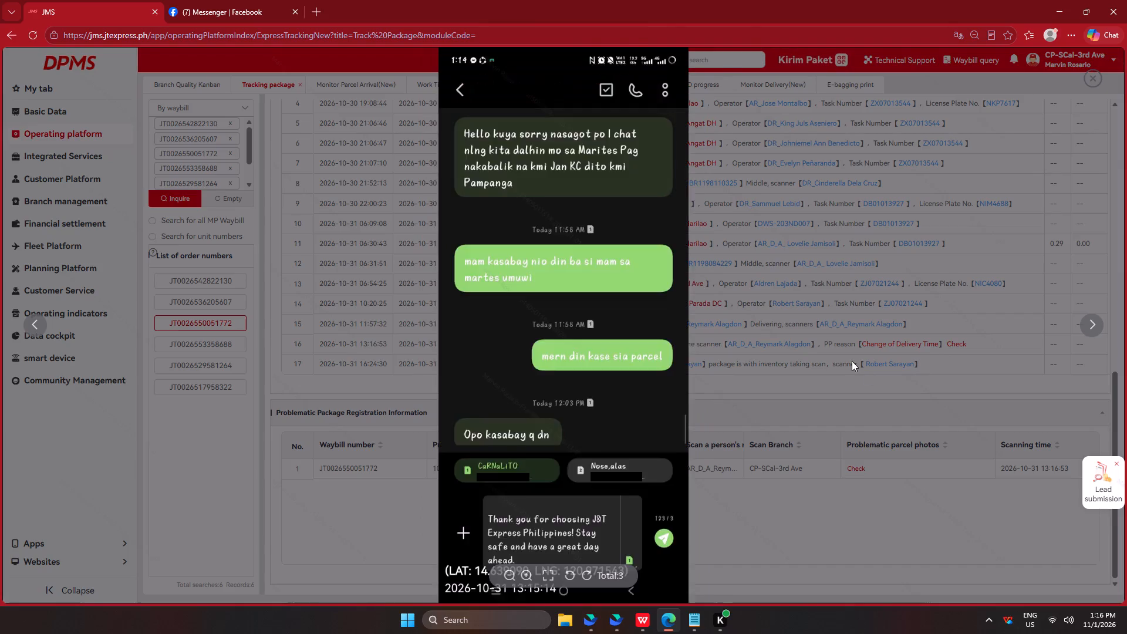
{"action": "key", "text": "Right"}
{"action": "key", "text": "Escape"}
{"action": "left_click", "coordinate": [223, 346]}
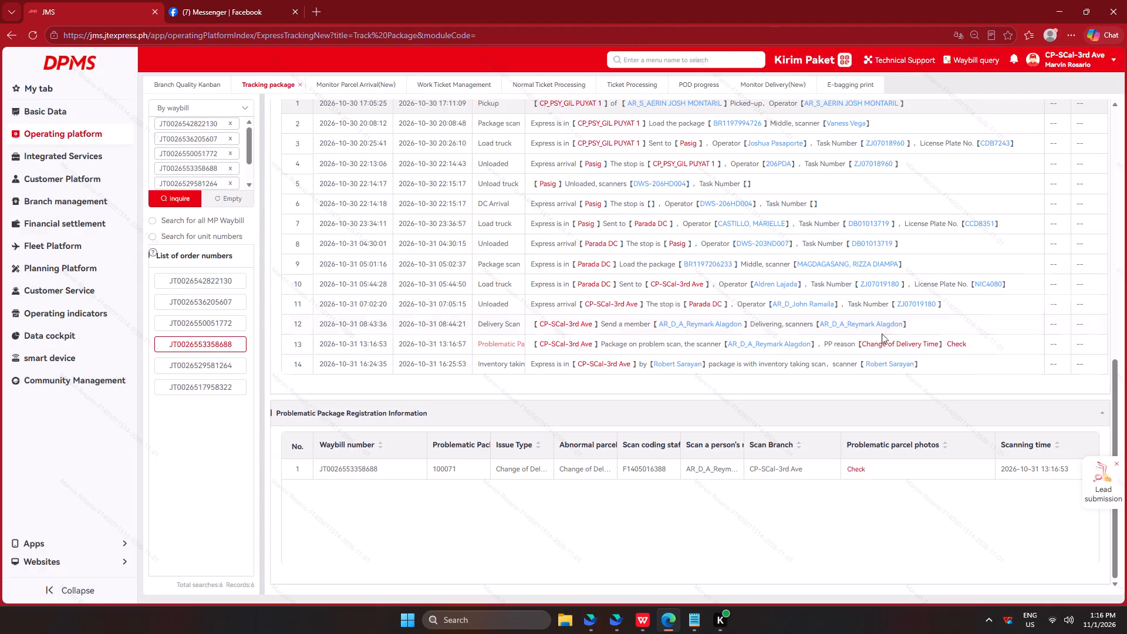
{"action": "left_click", "coordinate": [950, 343]}
{"action": "key", "text": "Right"}
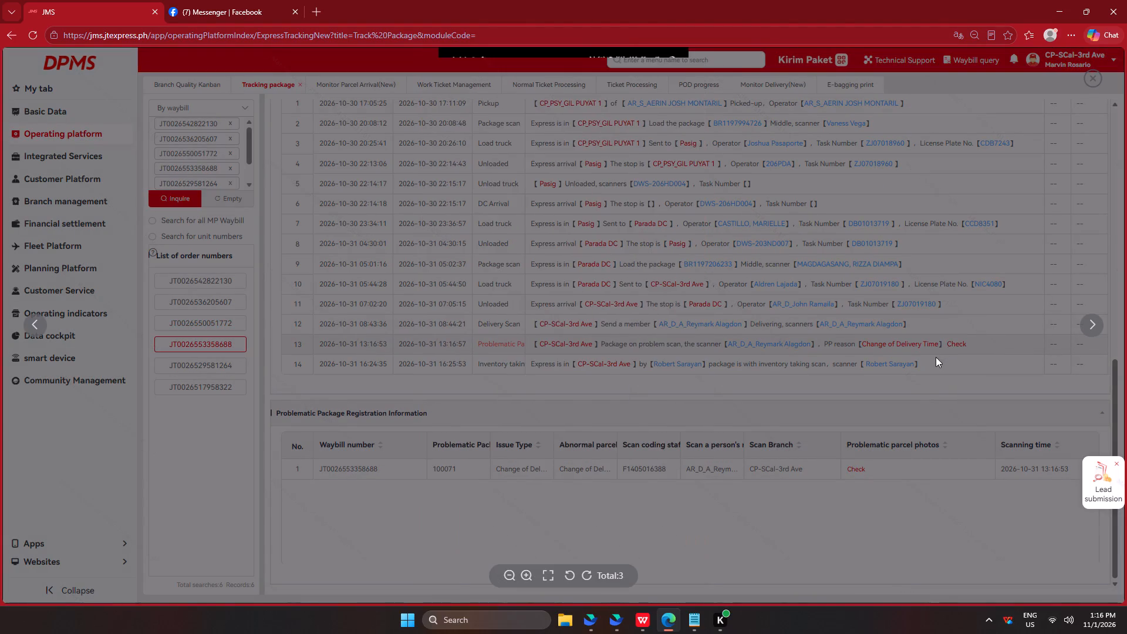
{"action": "key", "text": "Right"}
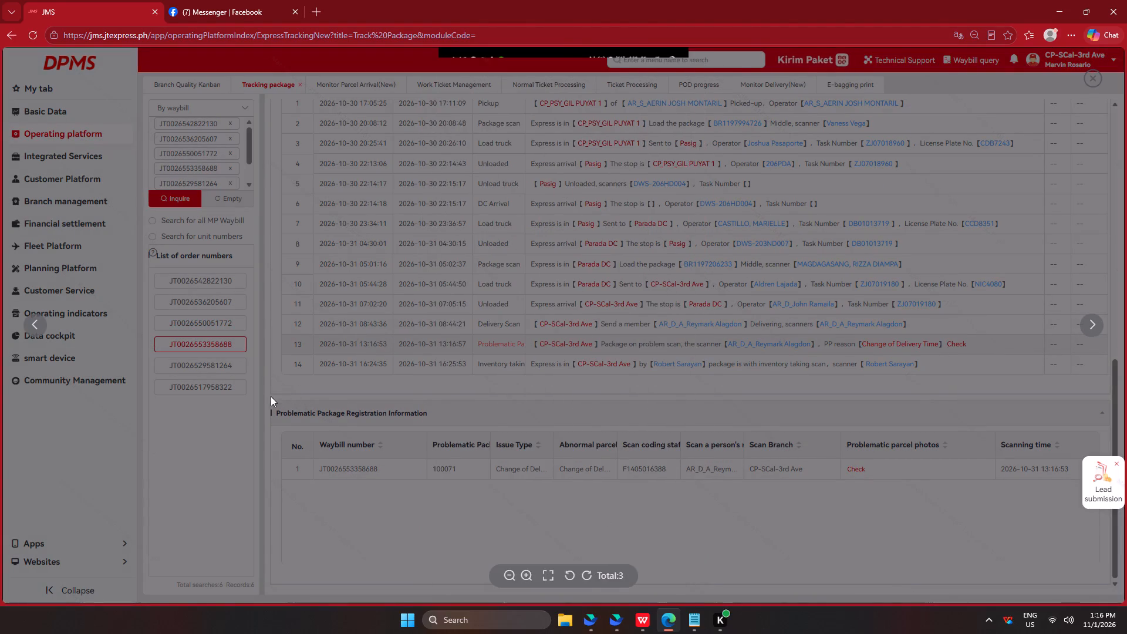
{"action": "key", "text": "Escape"}
{"action": "left_click", "coordinate": [230, 369]}
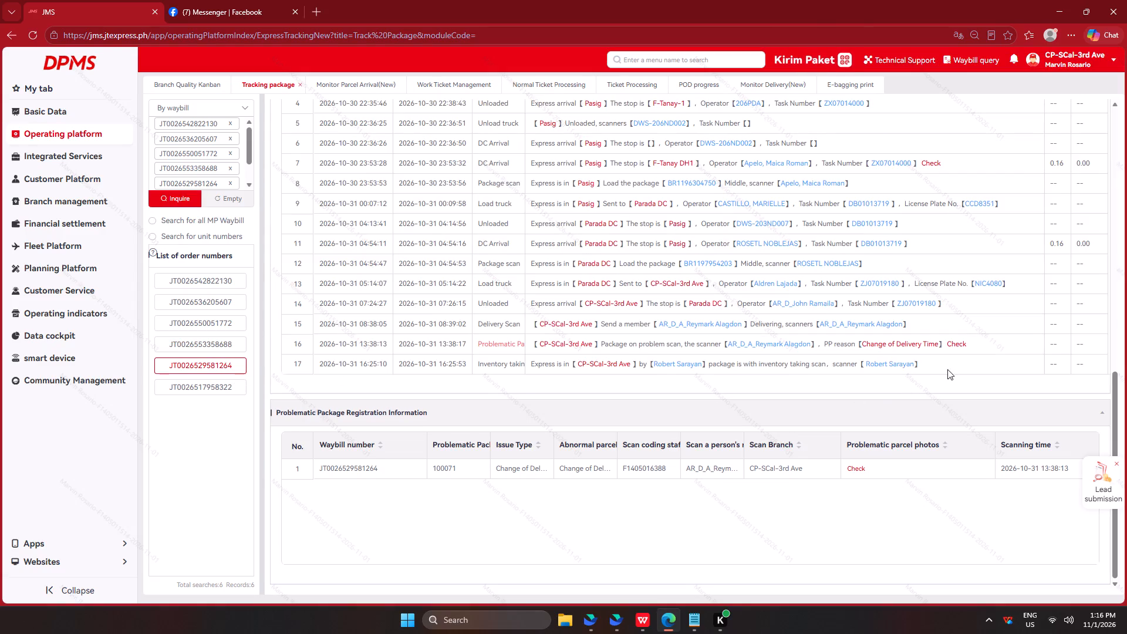
{"action": "left_click", "coordinate": [959, 344]}
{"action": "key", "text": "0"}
{"action": "key", "text": "Right"}
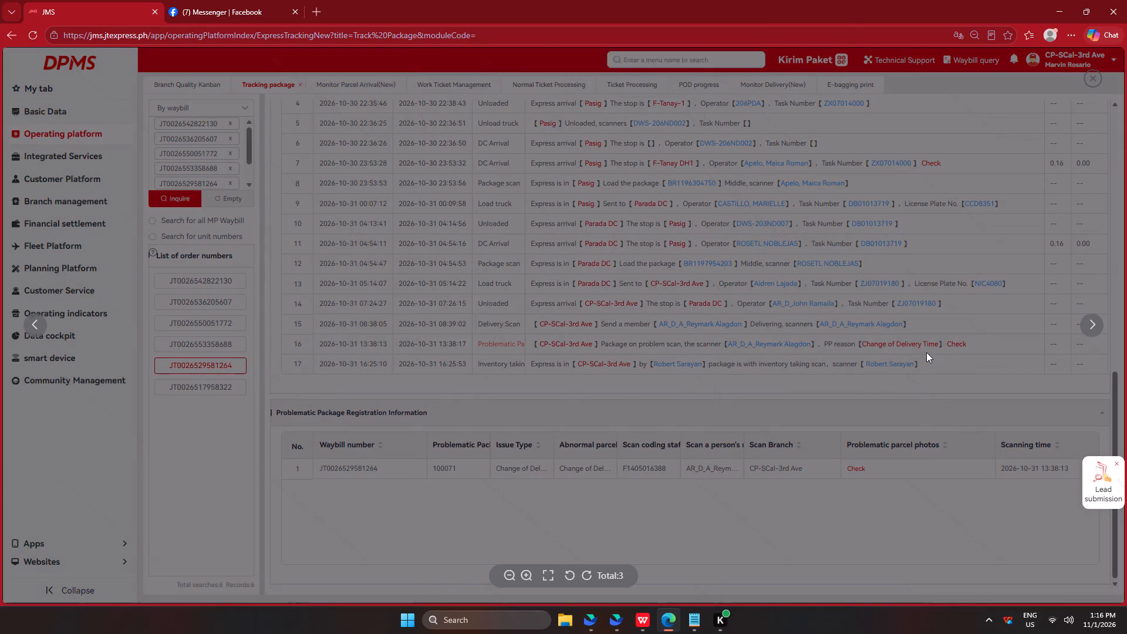
{"action": "key", "text": "Right"}
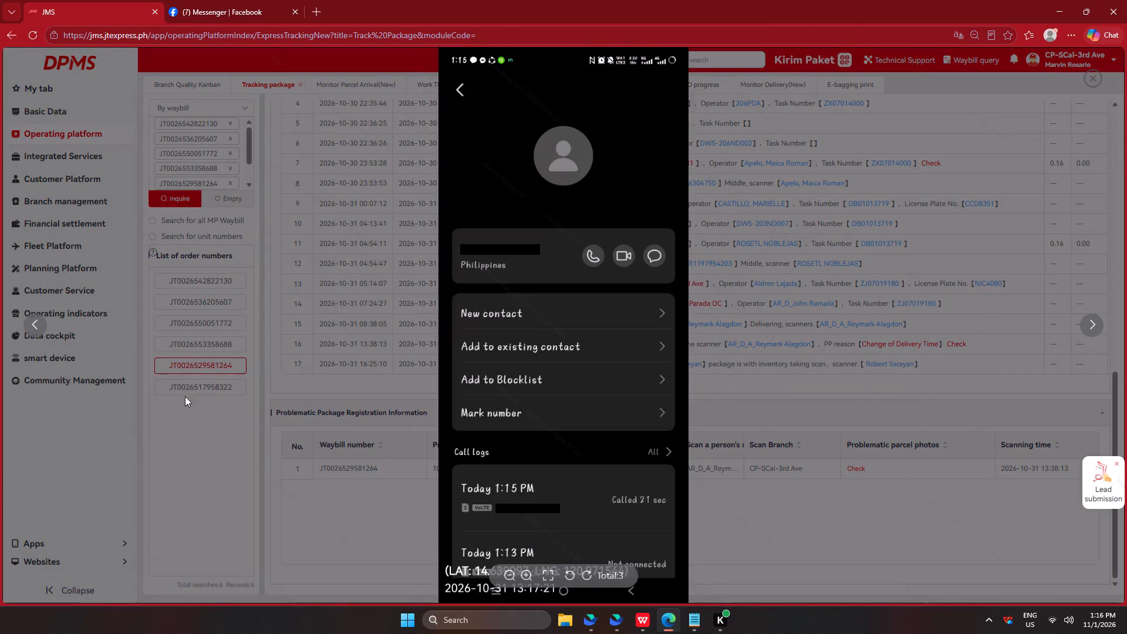
{"action": "key", "text": "Escape"}
{"action": "left_click", "coordinate": [184, 386]}
{"action": "left_click", "coordinate": [959, 344]}
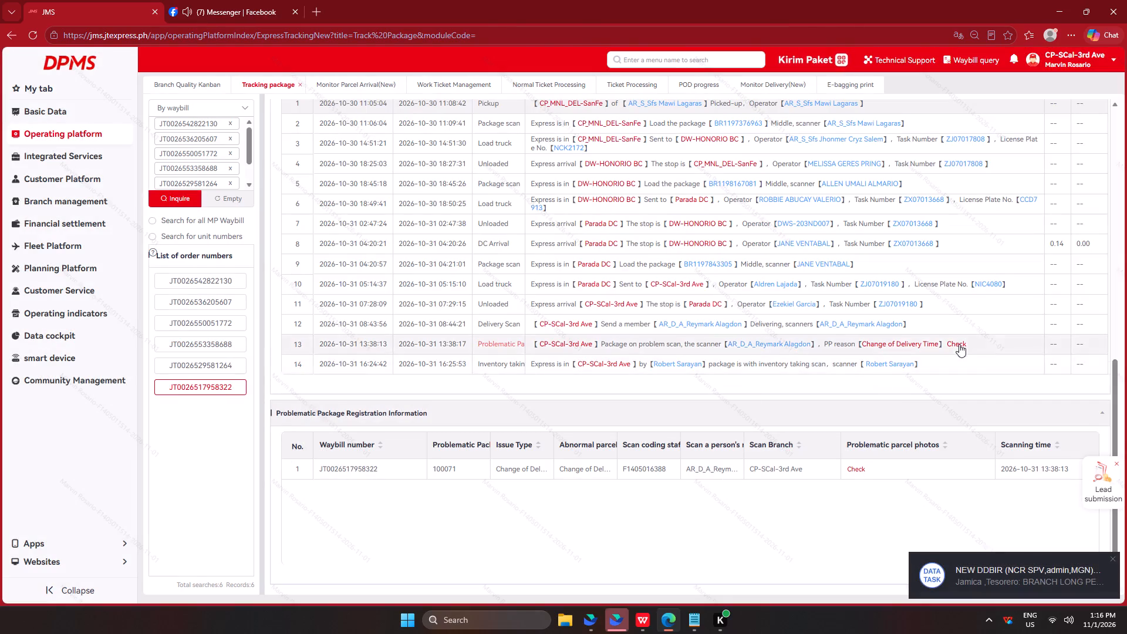
{"action": "key", "text": "Right"}
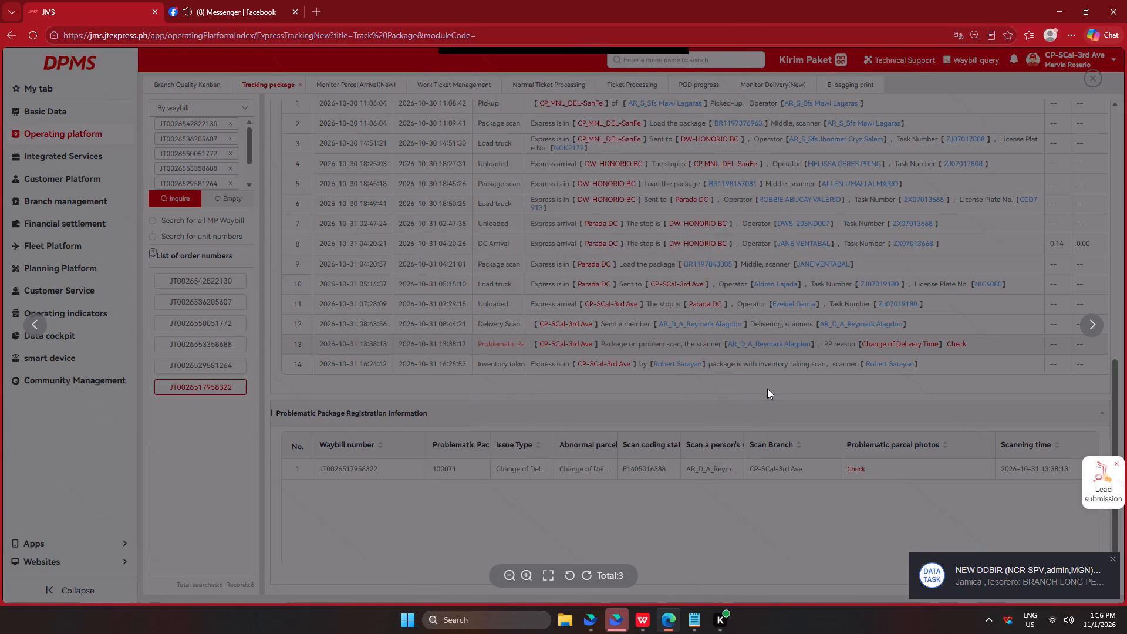
{"action": "key", "text": "Right"}
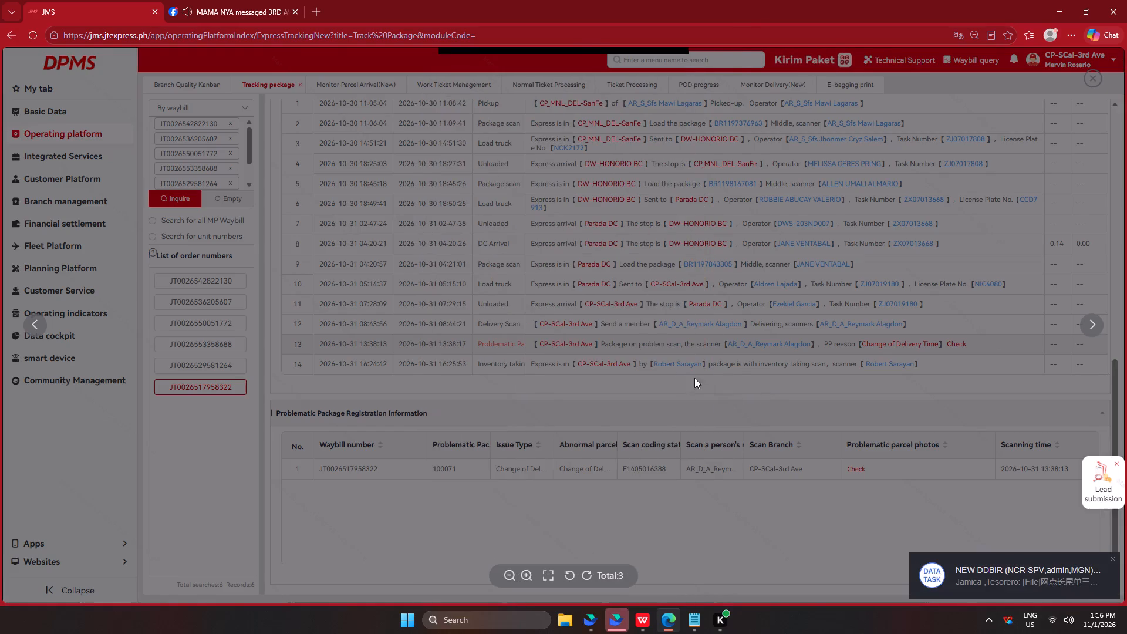
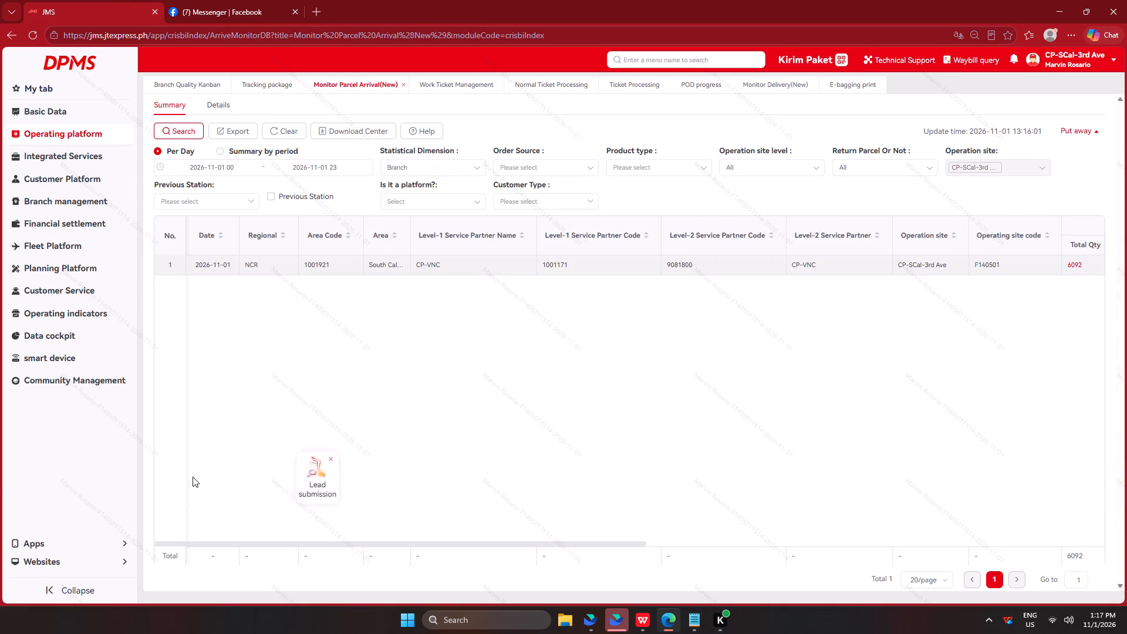
Move the floating Lead submission widget off the summary table and check the Arrived quantities for CP-SCal-3rd Ave.
{"action": "left_click_drag", "start_coordinate": [193, 477], "coordinate": [0, 471]}
{"action": "left_click_drag", "start_coordinate": [187, 542], "coordinate": [719, 541]}
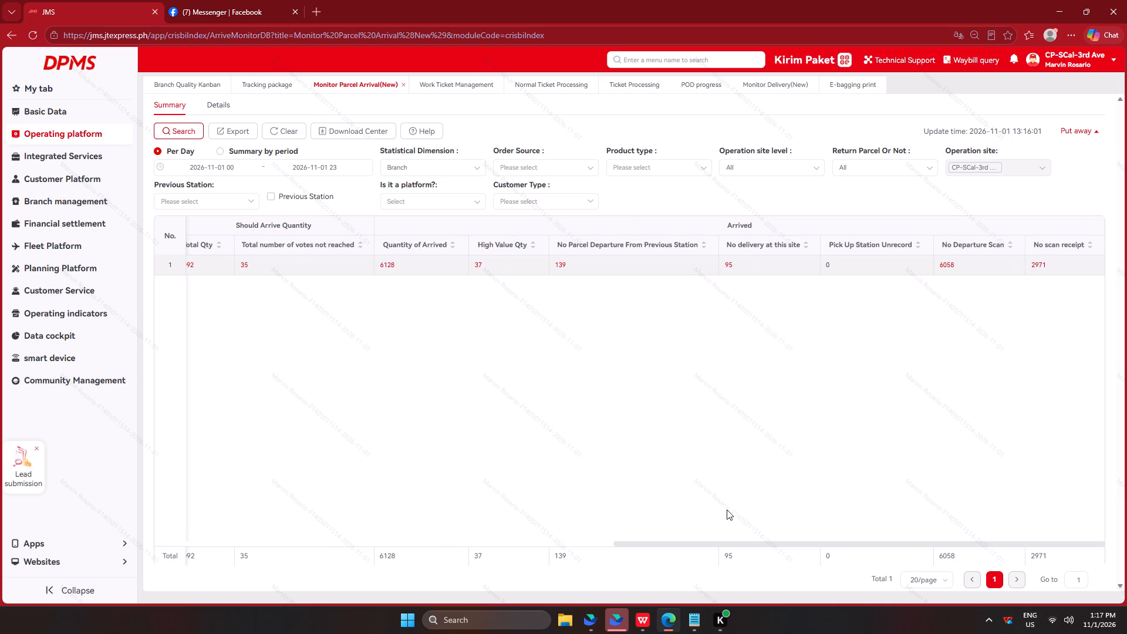
Open the detail list of arrived parcels with no delivery at this site for CP-SCal-3rd Ave and refresh it.
{"action": "left_click", "coordinate": [733, 265]}
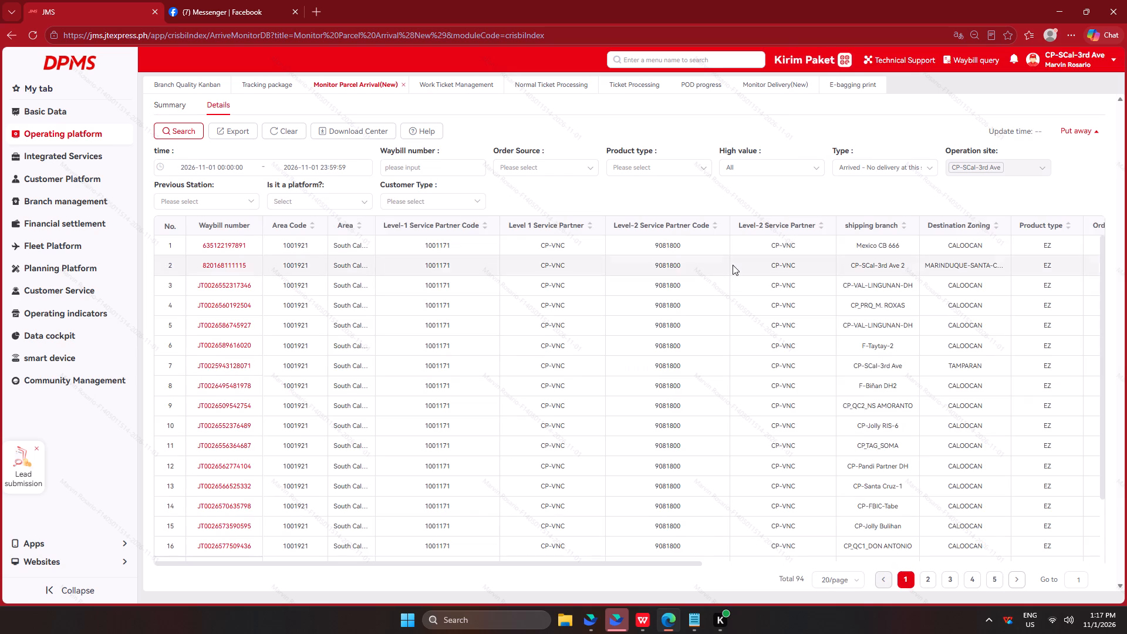
{"action": "left_click", "coordinate": [180, 139]}
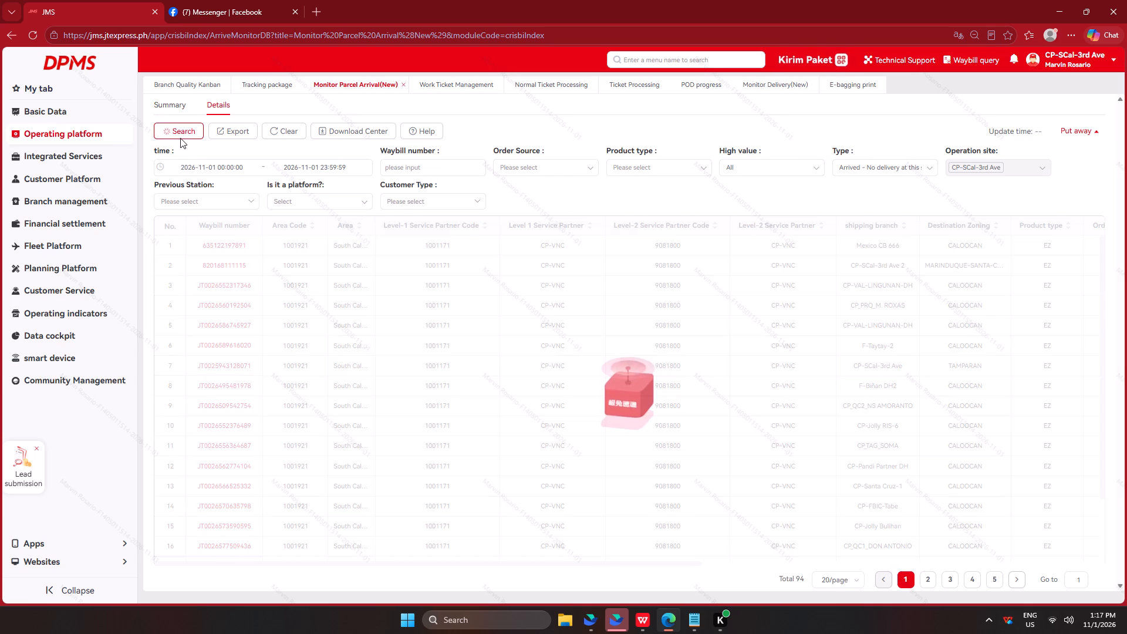
{"action": "left_click", "coordinate": [180, 138]}
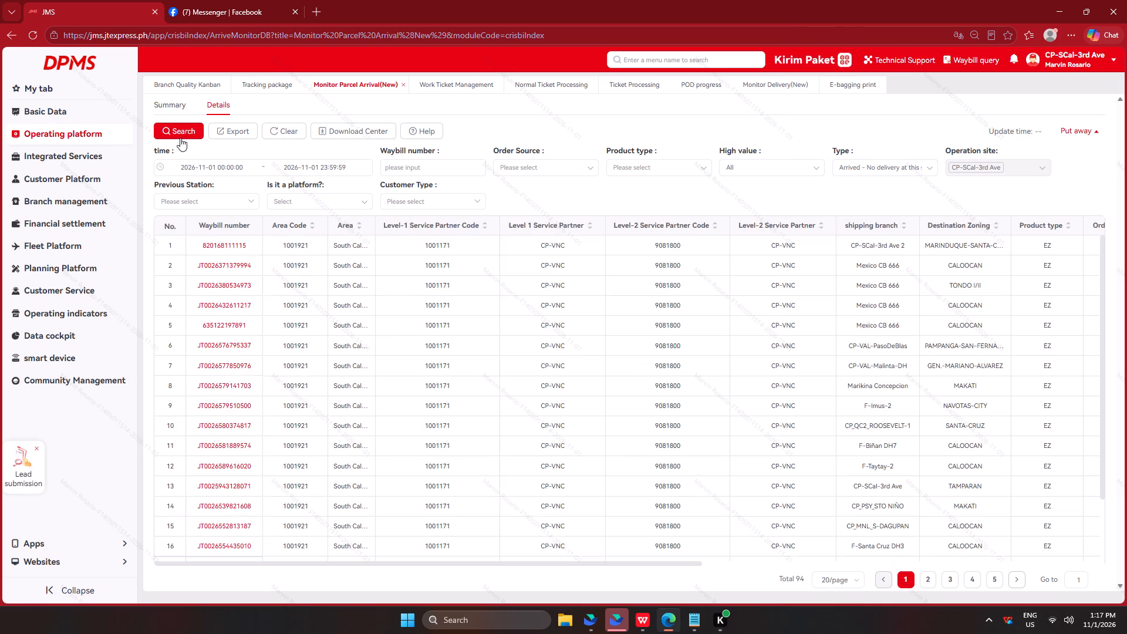
Refresh the detail list of arrived parcels with no delivery at this site again, keeping the 2026-11-01 date filter.
{"action": "left_click", "coordinate": [180, 138]}
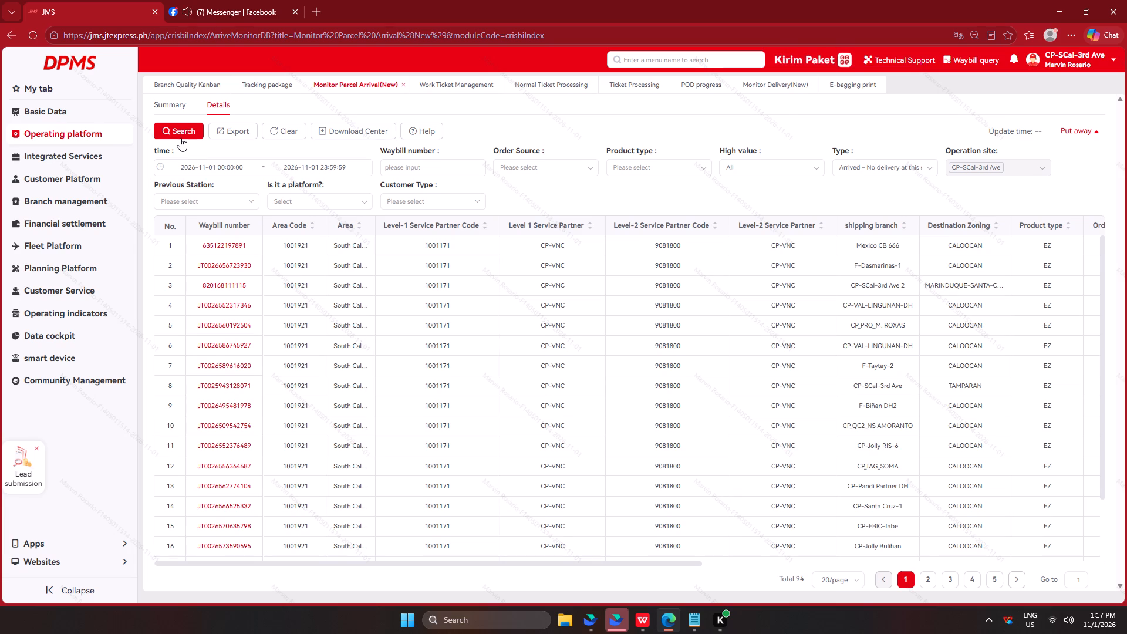
{"action": "scroll", "coordinate": [495, 396], "scroll_direction": "up", "scroll_amount": 4}
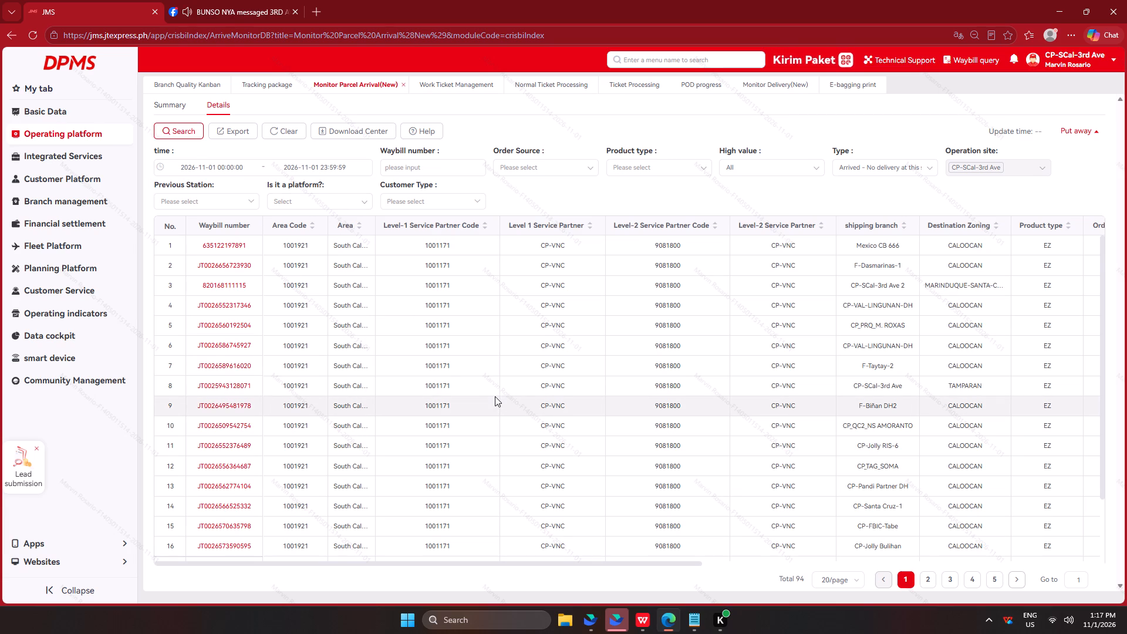
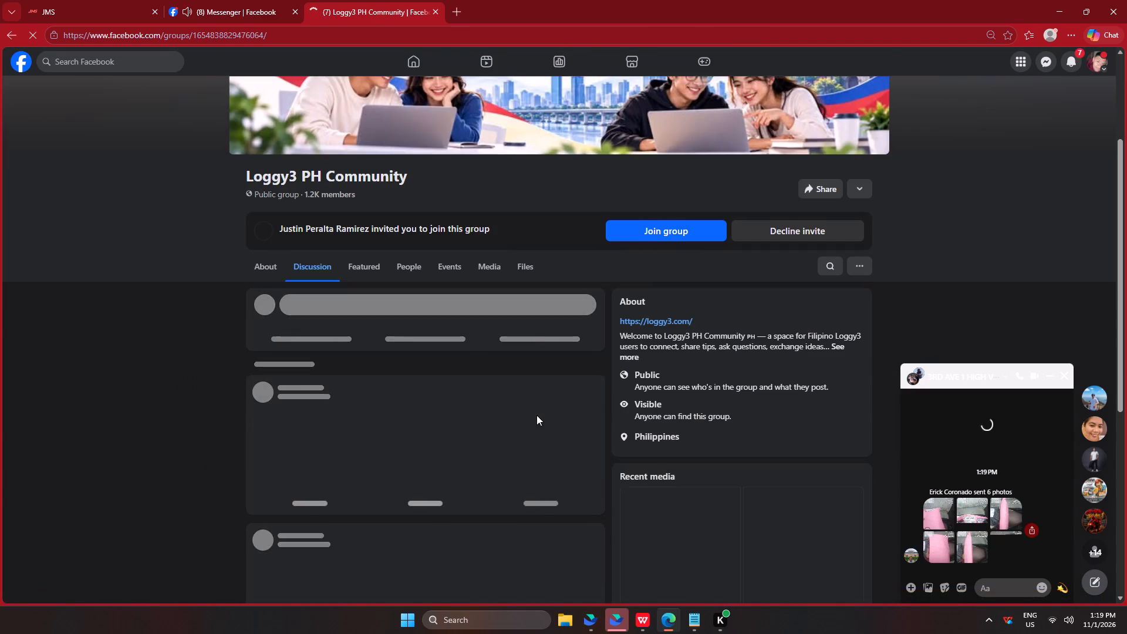
Expand the replies under the first comment on the "May payout na guys!" post in the Loggy3 PH Community group.
{"action": "scroll", "coordinate": [531, 415], "scroll_direction": "down", "scroll_amount": 2}
{"action": "scroll", "coordinate": [716, 365], "scroll_direction": "down", "scroll_amount": 4}
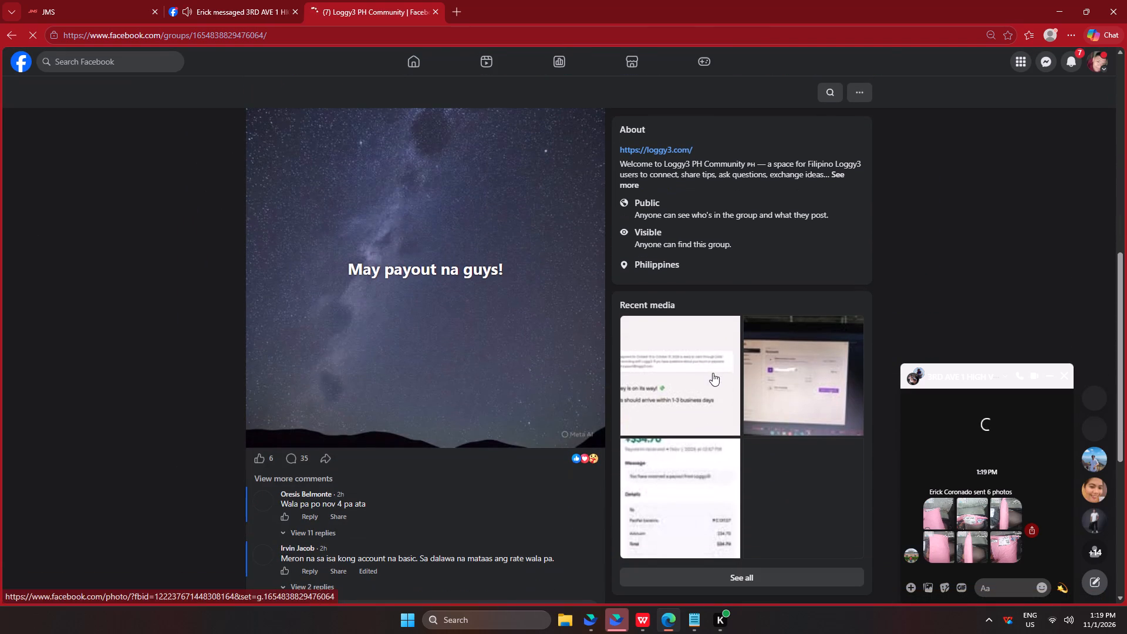
{"action": "left_click", "coordinate": [305, 531]}
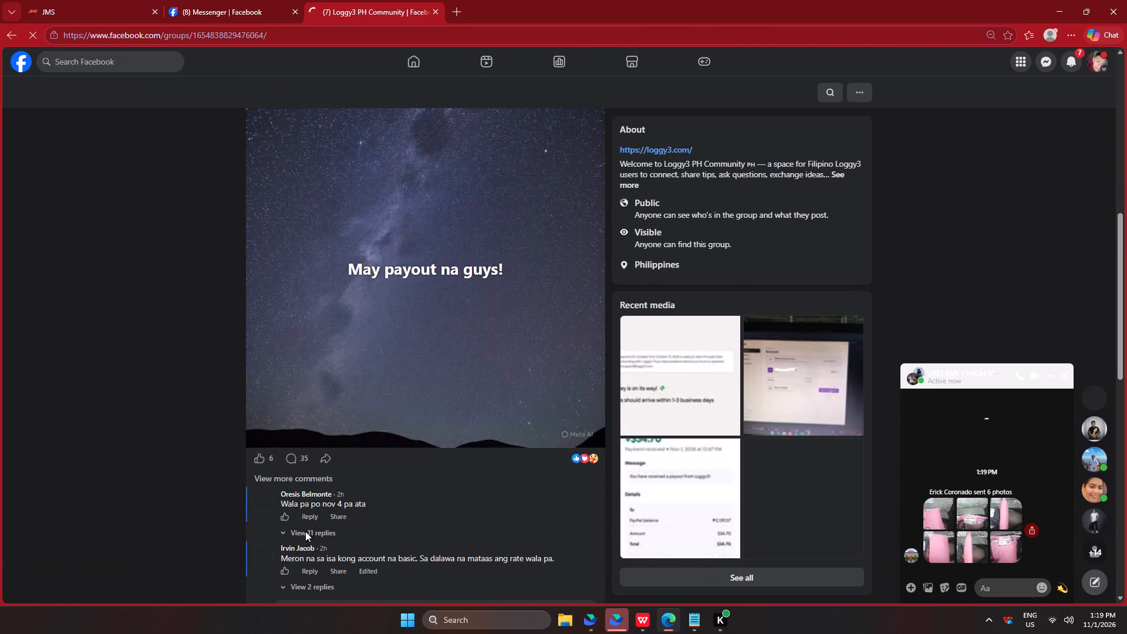